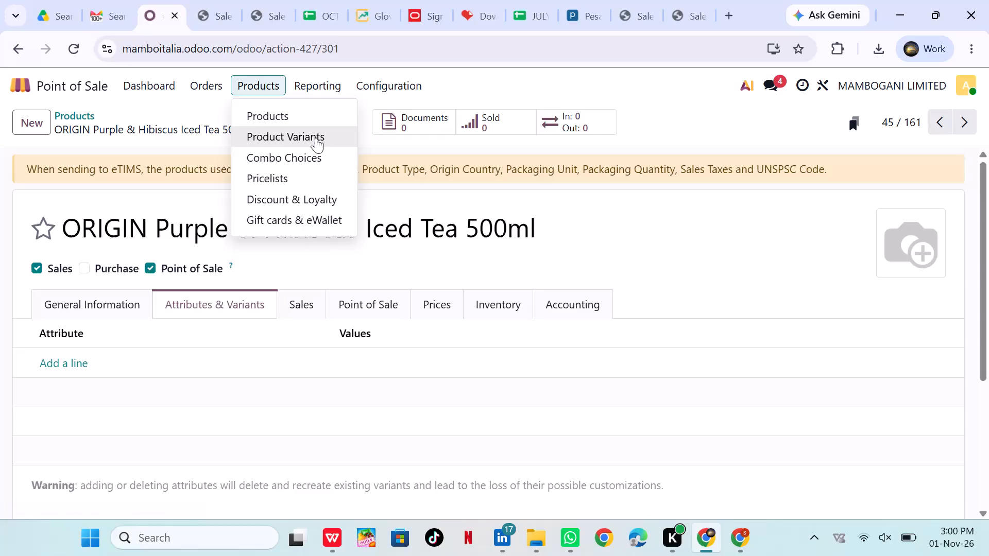
Open the product variant ORIGIN Purple & Hibiscus Iced Tea 500ml from the Beverages category of the product variants.
left_click(316, 137)
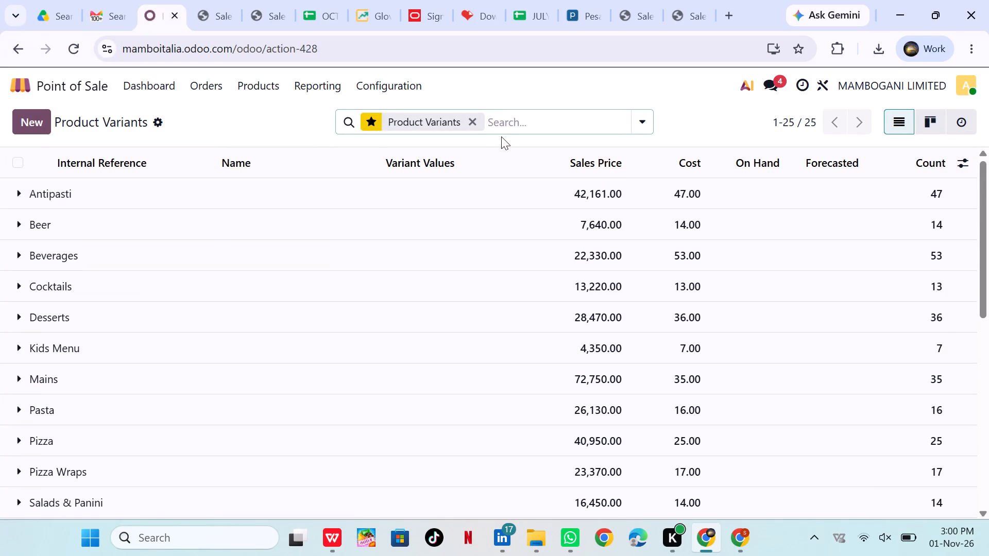
left_click(18, 253)
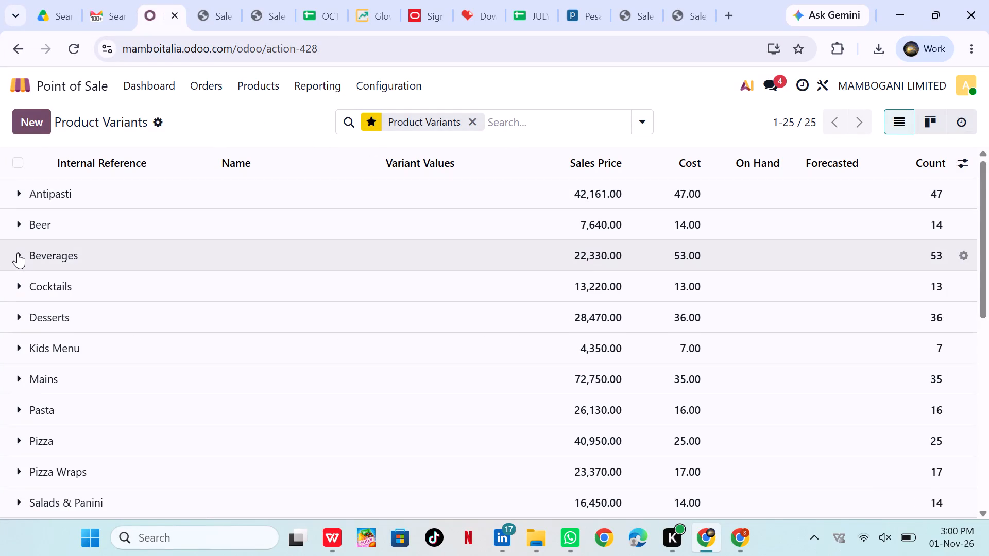
scroll(299, 323, "down", 4)
scroll(431, 376, "down", 2)
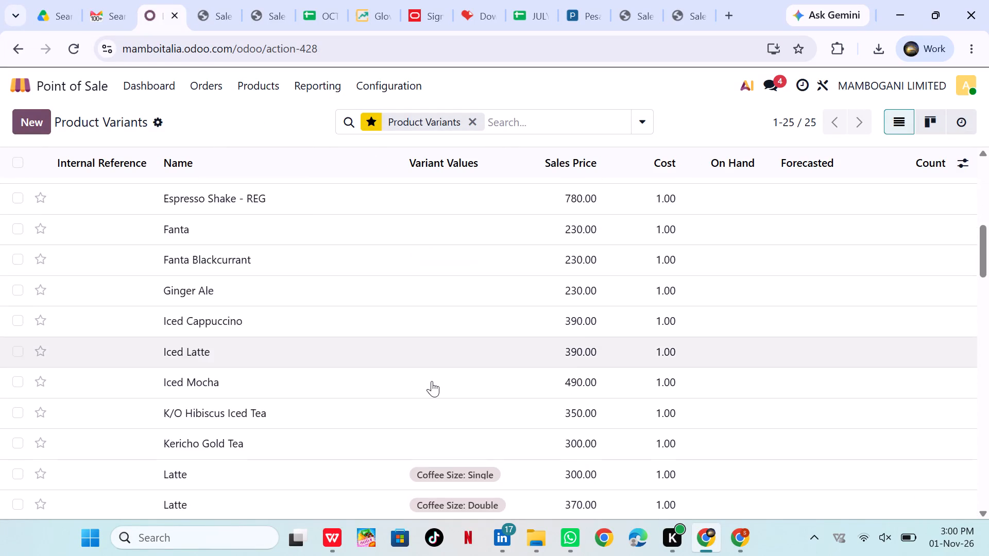
scroll(432, 381, "down", 7)
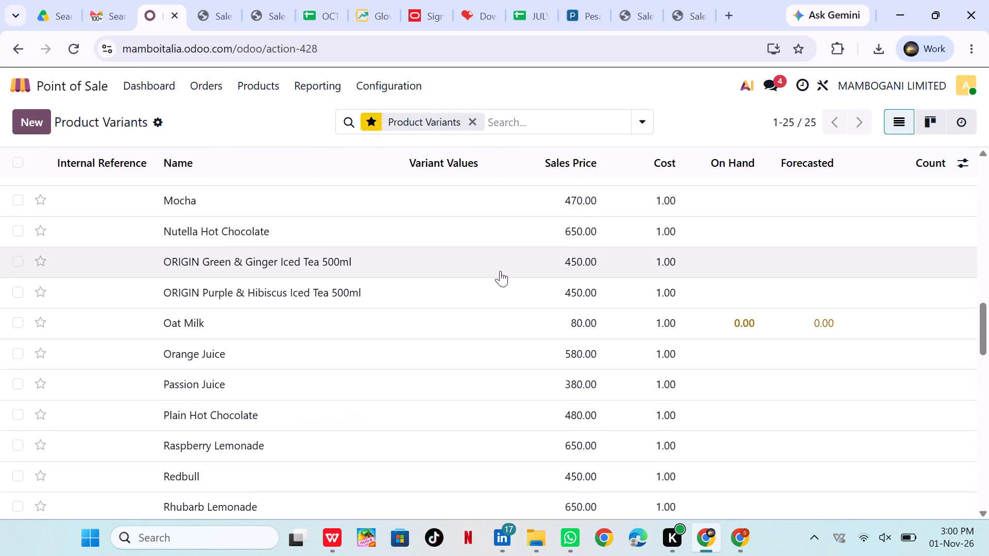
left_click(579, 288)
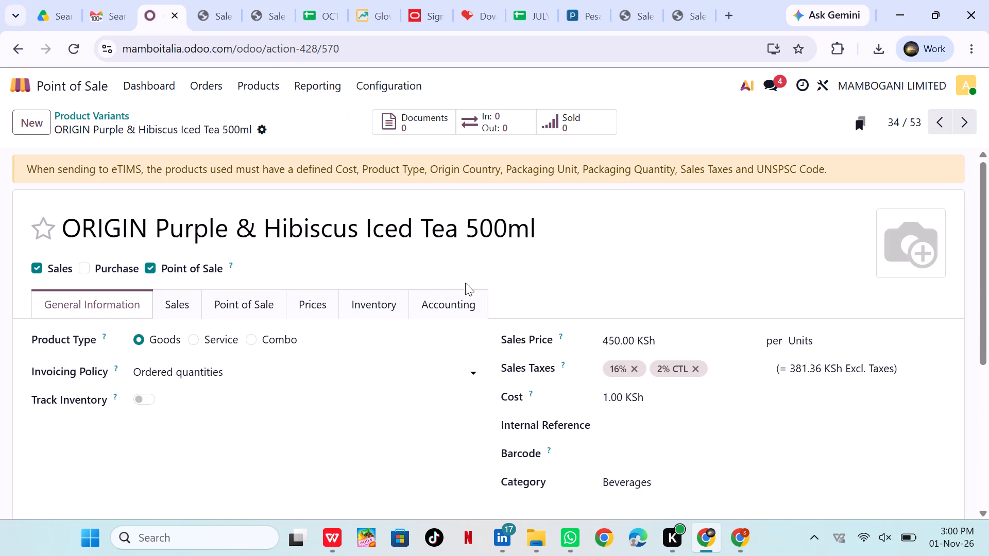
In the variant's accounting details, set the KRA eTIMS packaging unit to Non-Exterior Packaging Unit.
left_click(169, 306)
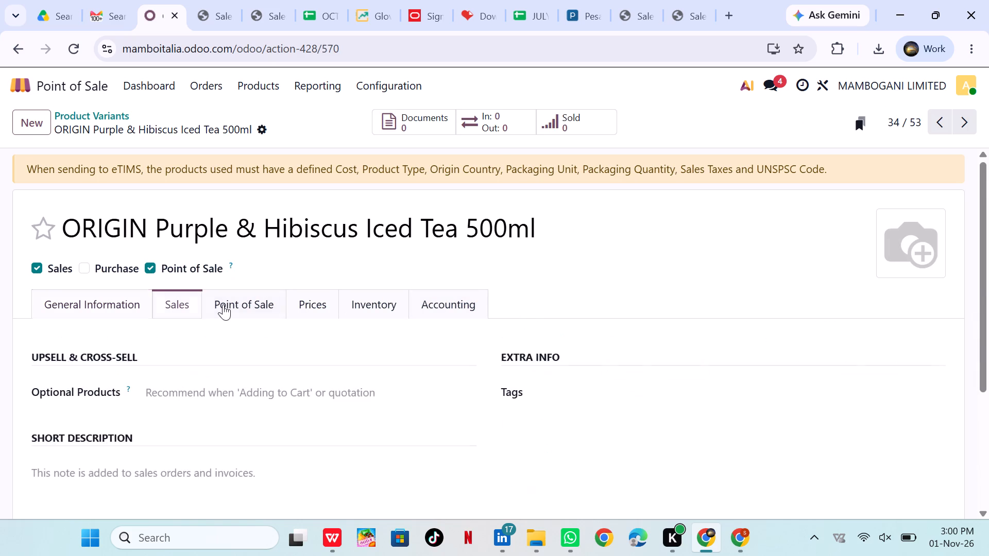
left_click(223, 304)
left_click(308, 301)
left_click(379, 299)
left_click(438, 299)
scroll(410, 336, "down", 2)
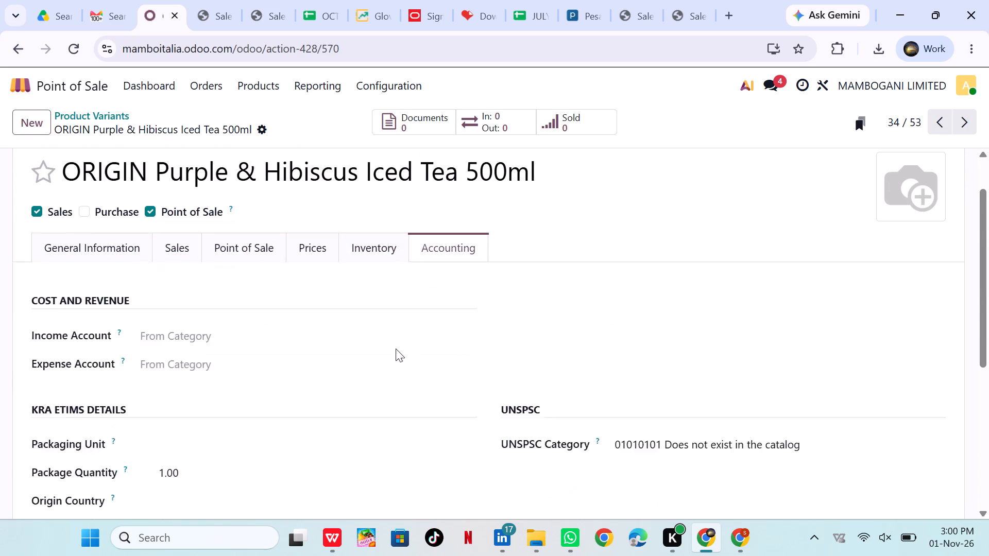
left_click(187, 339)
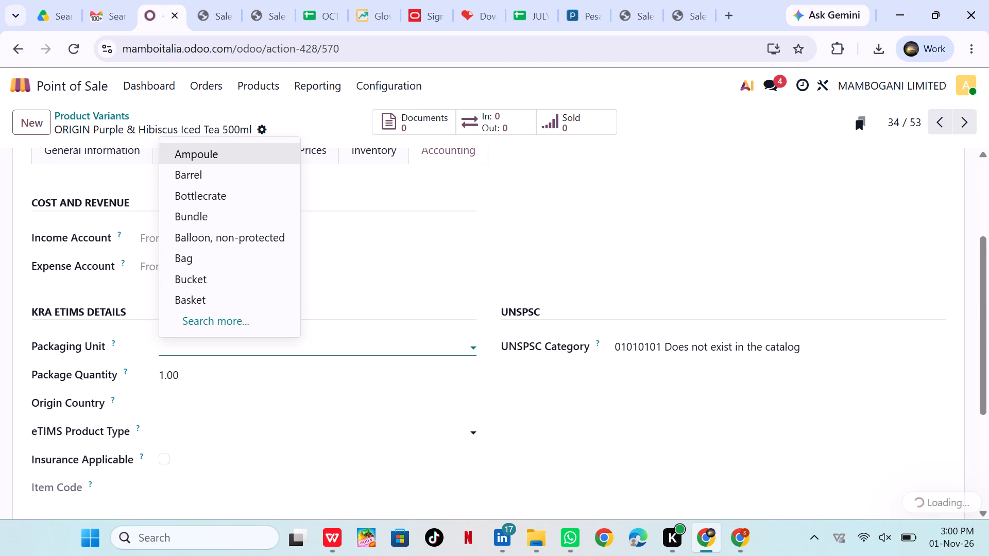
type("non")
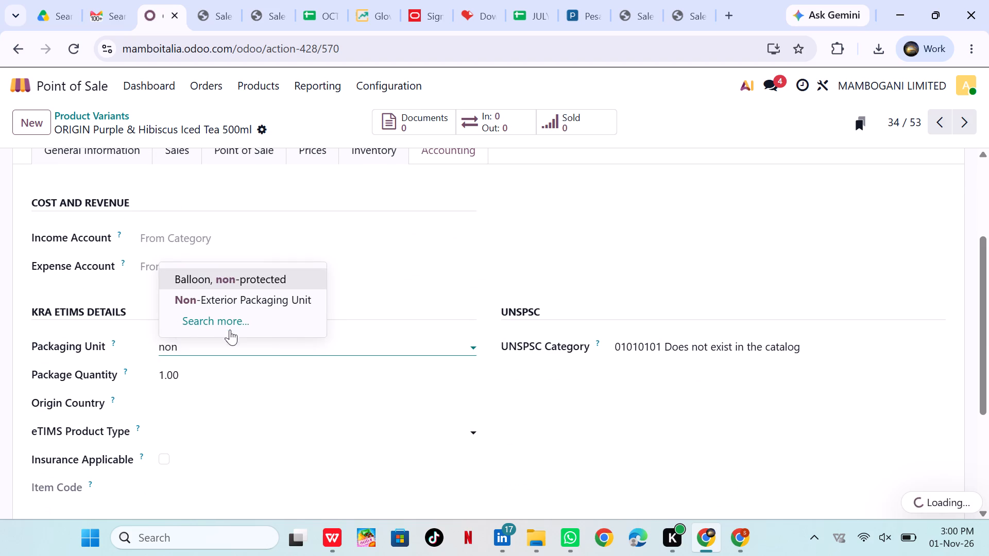
left_click(236, 300)
Set the variant's origin country to Kenya and its eTIMS product type to Finished Product.
scroll(239, 364, "down", 1)
left_click(197, 328)
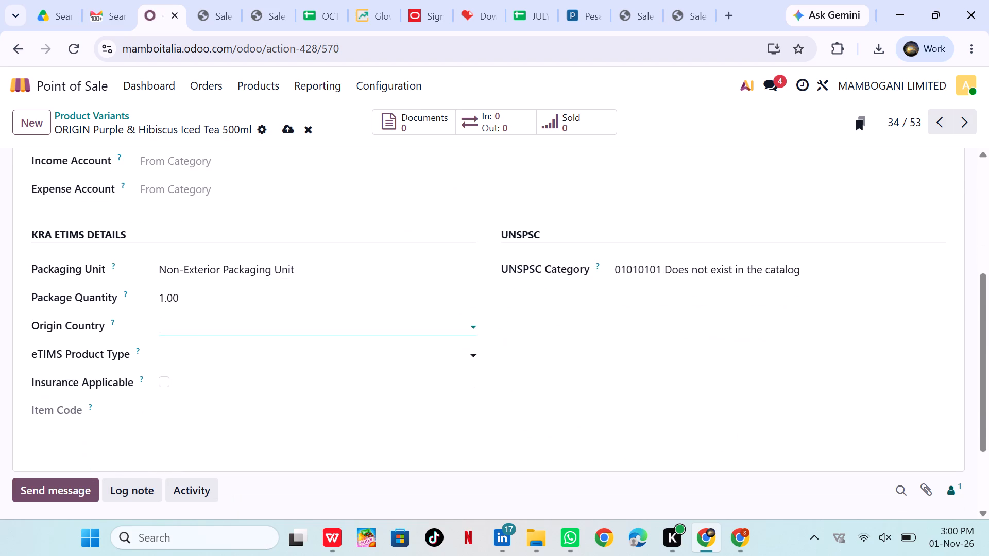
type("kenya")
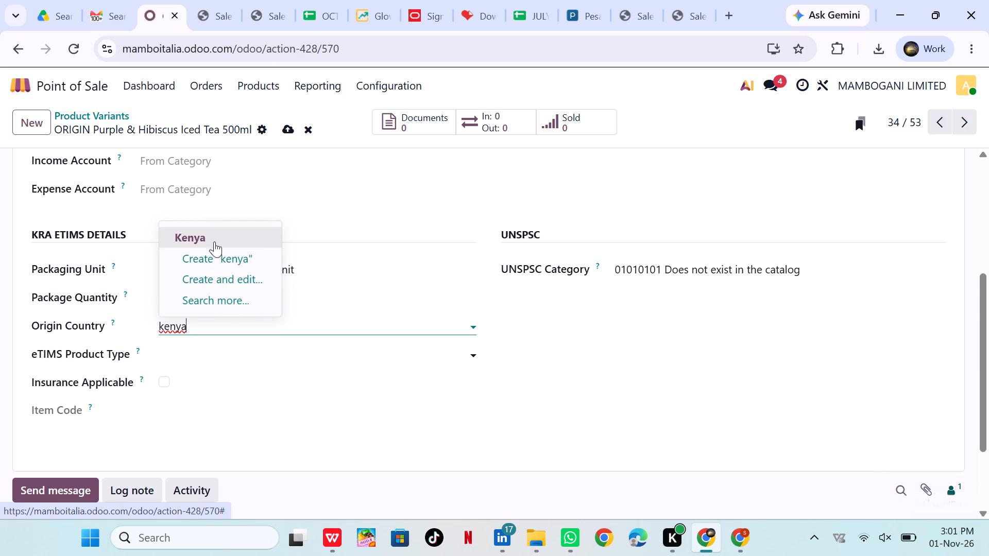
left_click(214, 240)
left_click(194, 350)
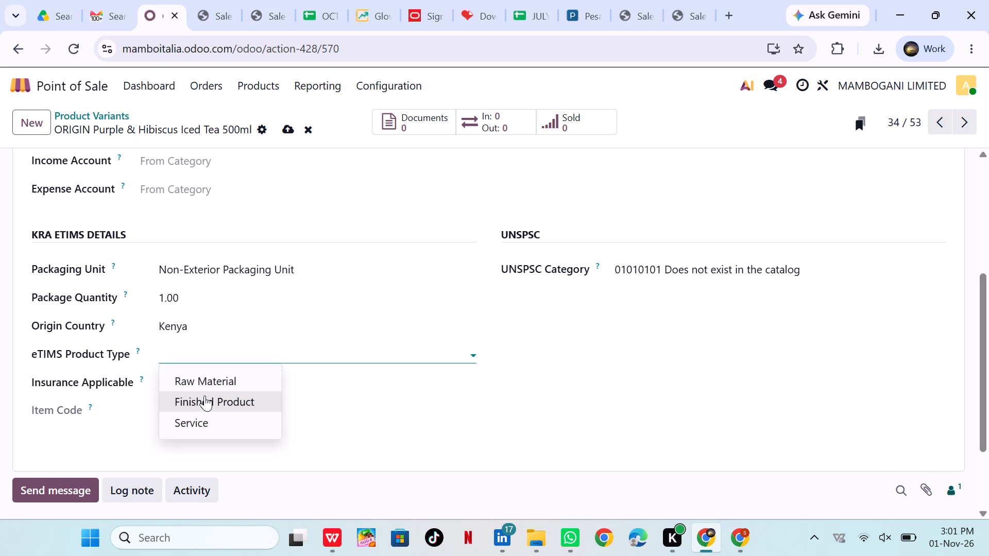
left_click(204, 395)
scroll(204, 395, "down", 1)
left_click(160, 339)
scroll(203, 342, "up", 4)
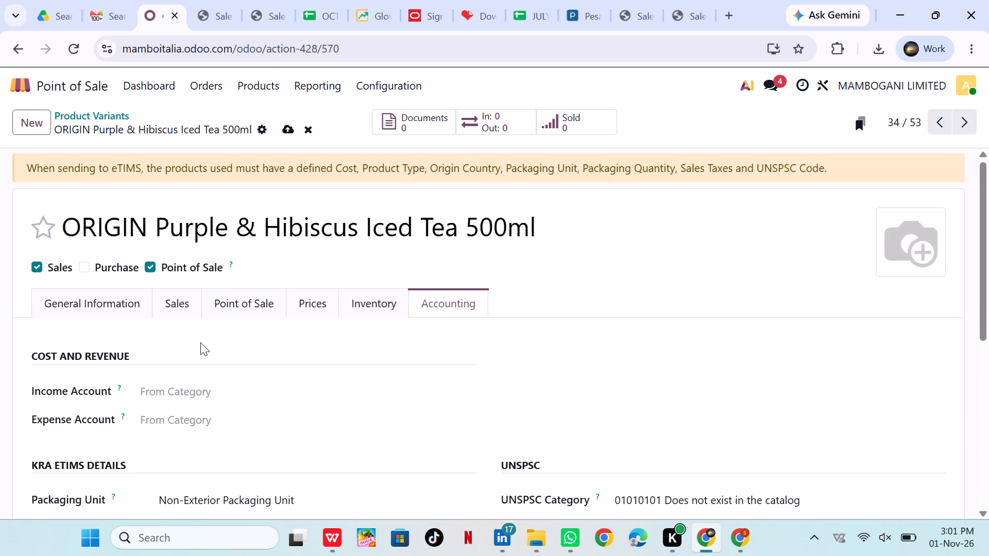
Register the ORIGIN Purple & Hibiscus Iced Tea 500ml variant with KRA eTIMS.
left_click(264, 126)
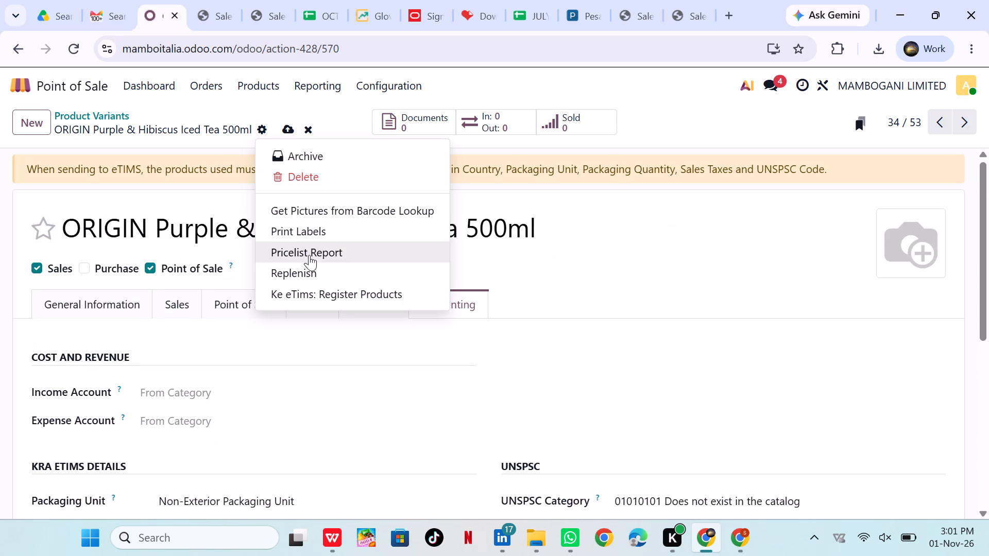
left_click(314, 289)
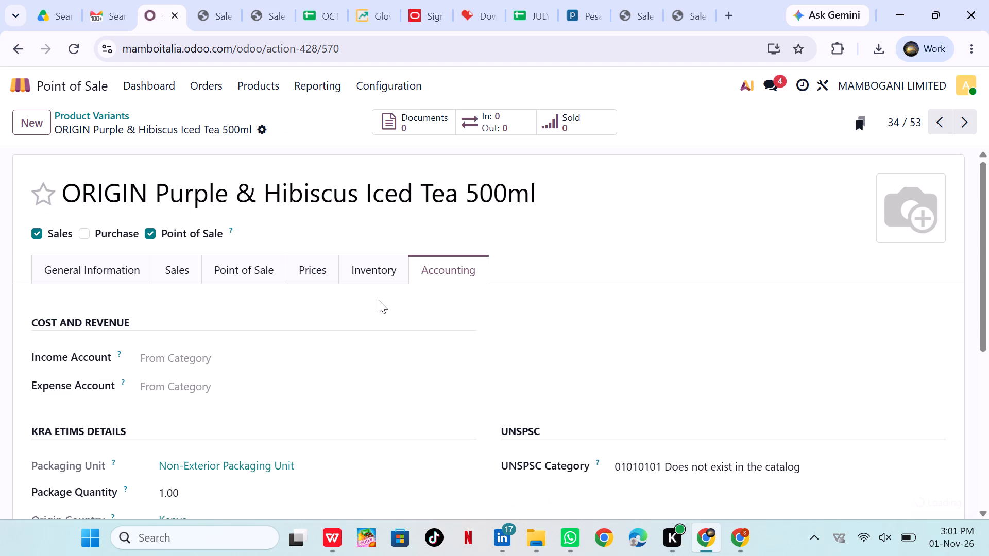
scroll(388, 321, "down", 3)
scroll(436, 343, "up", 4)
scroll(322, 321, "up", 3)
Return to the product variants list, reload it and look through the Beverages items around the ORIGIN iced teas.
left_click(18, 50)
left_click(64, 45)
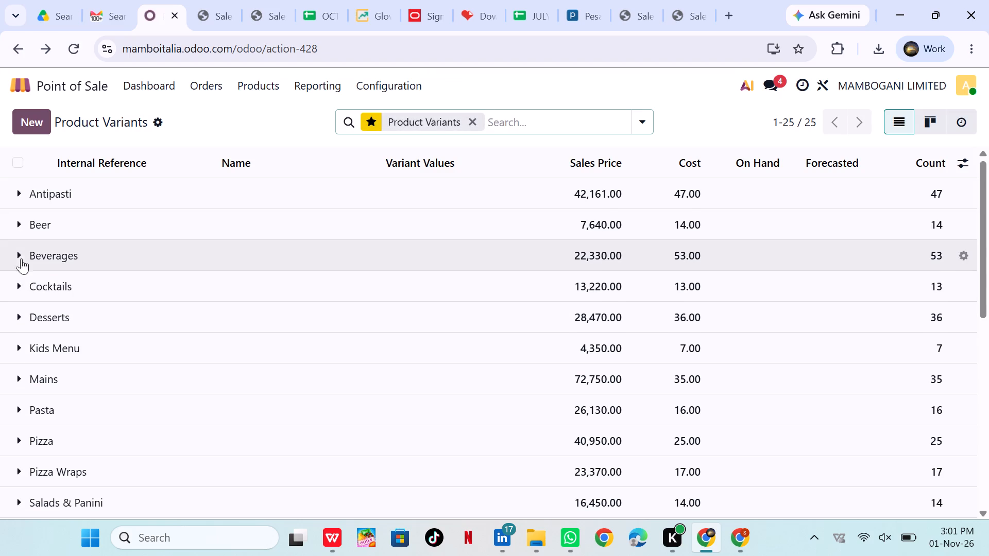
left_click(15, 254)
scroll(130, 276, "down", 3)
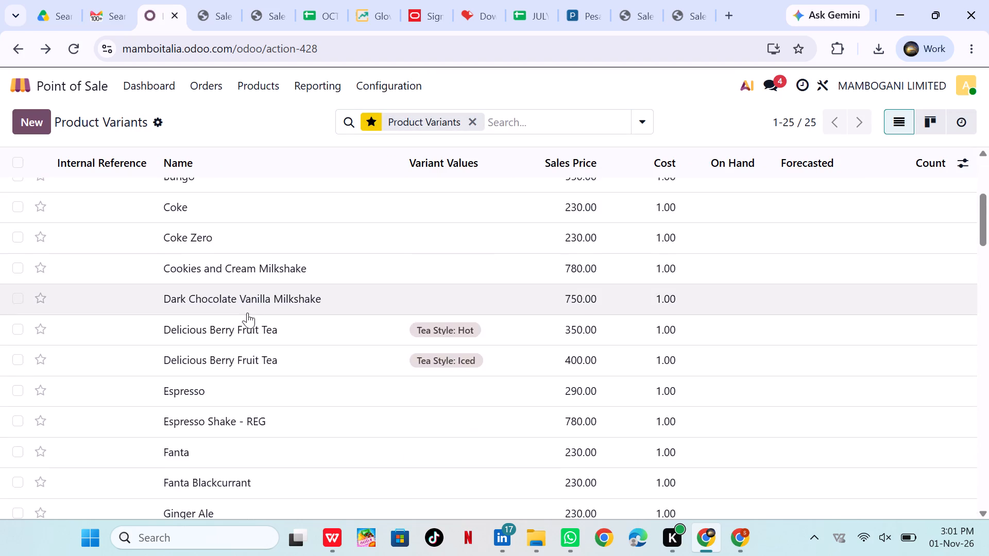
scroll(254, 317, "down", 3)
scroll(400, 351, "down", 8)
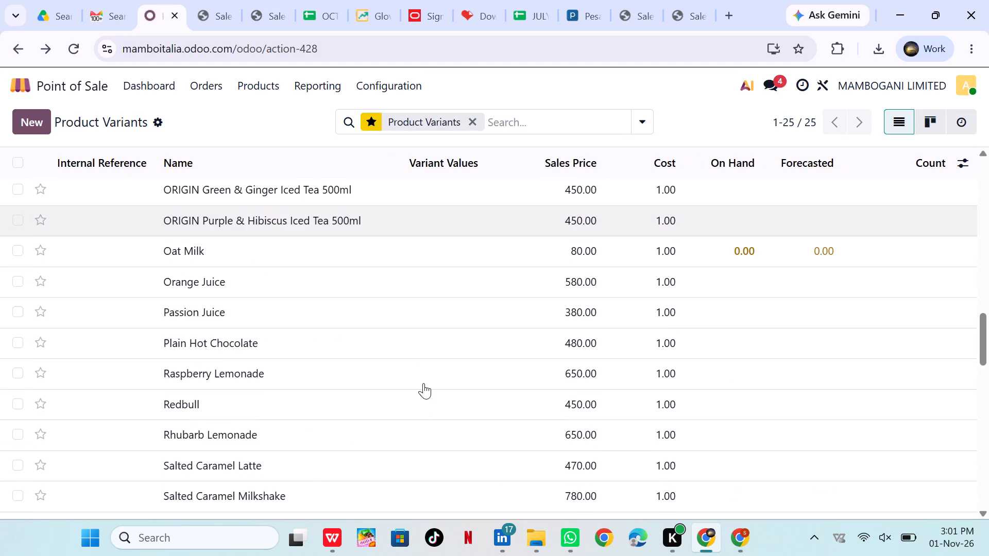
scroll(423, 383, "up", 1)
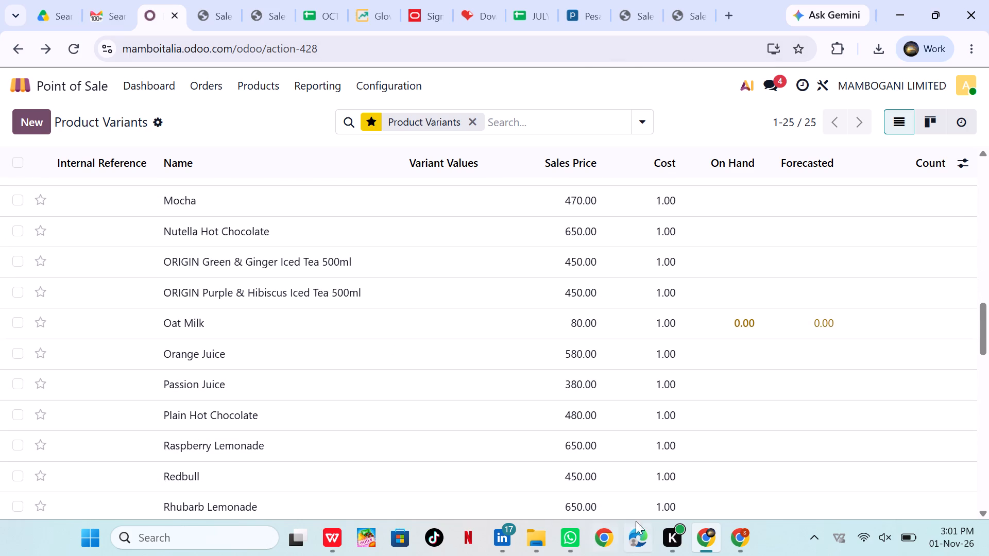
Switch to the Marketman order page and filter the products by the supplier Tropical Lush Ltd.
left_click(737, 539)
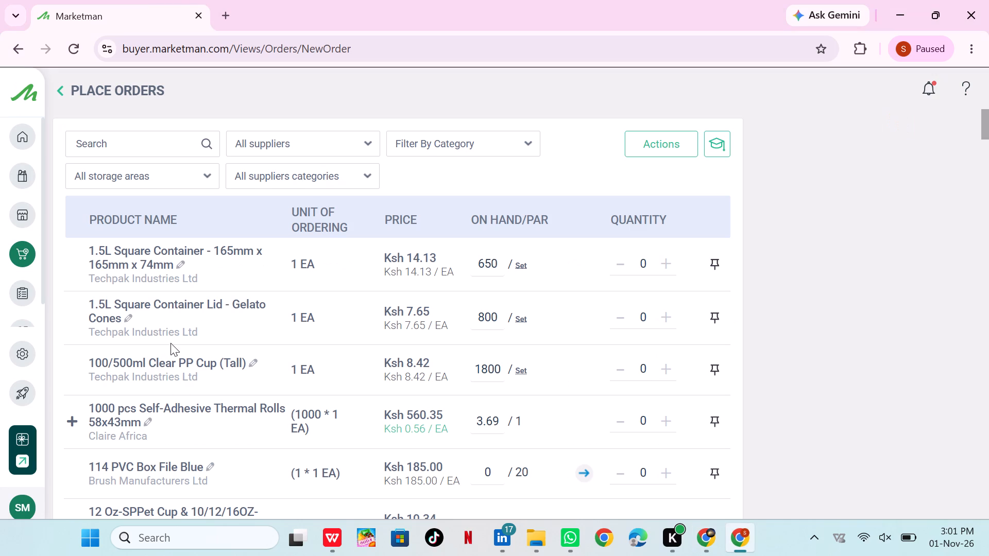
left_click(267, 140)
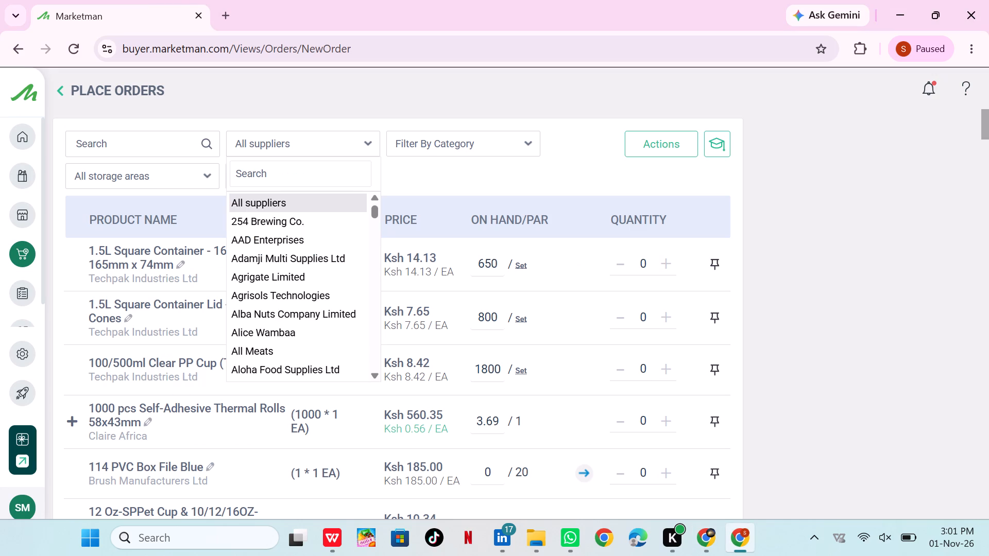
type("tr")
type("opica")
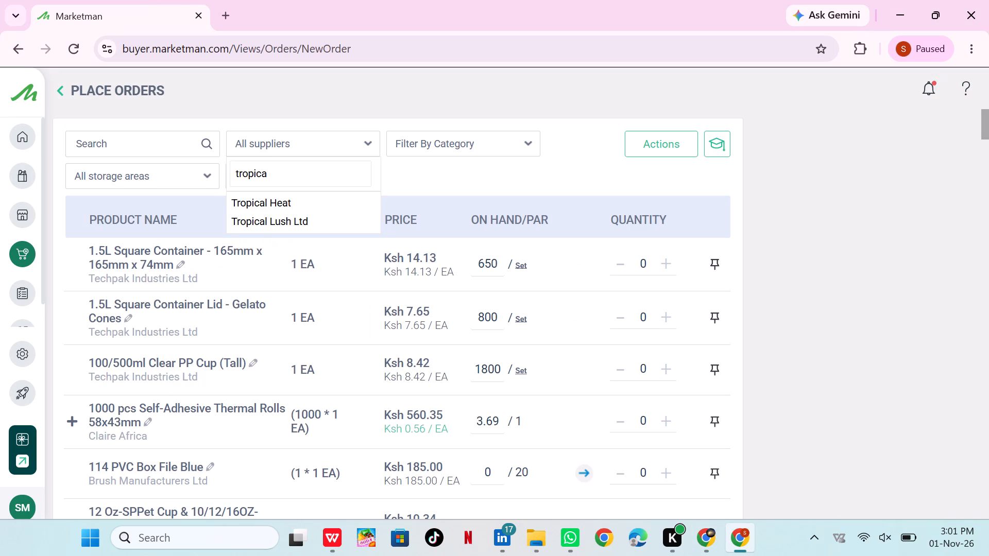
left_click(300, 212)
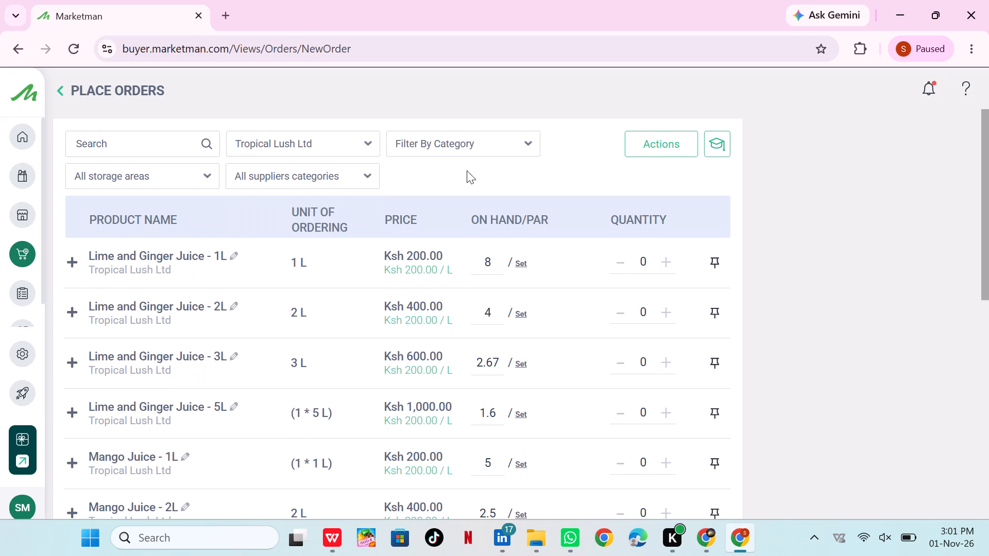
Find the mango juices and add one Mango Juice - 3L and one Mango Juice - 1L to the order.
left_click(86, 147)
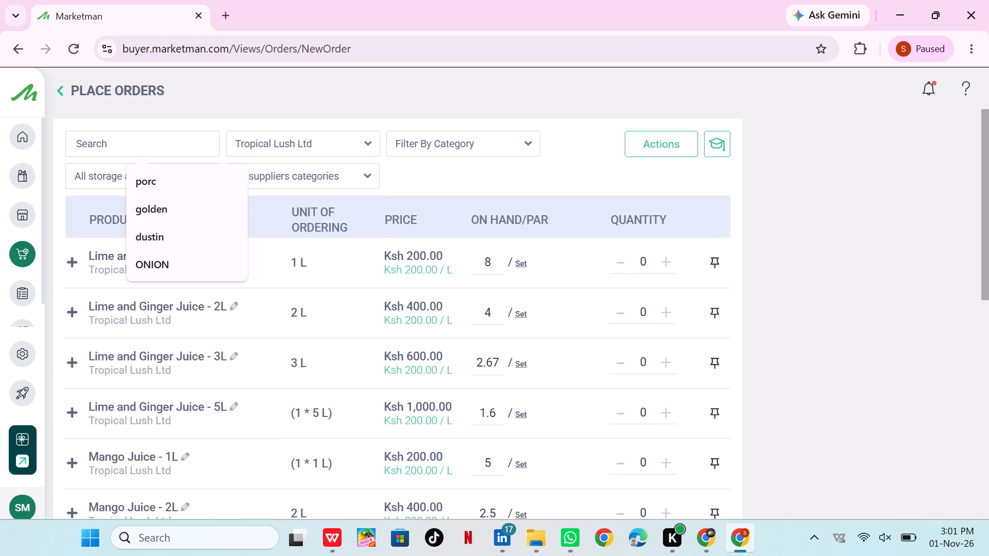
type("mang")
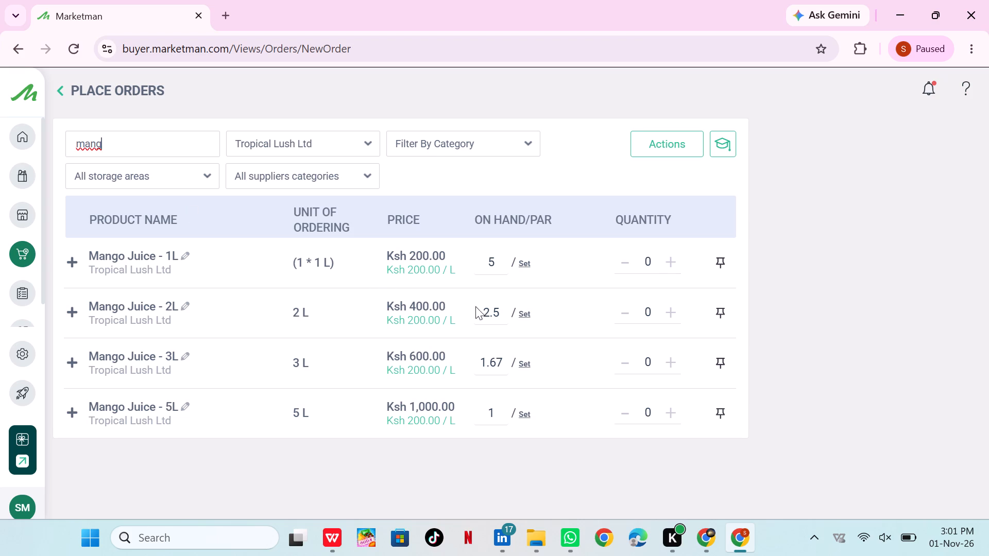
left_click(666, 357)
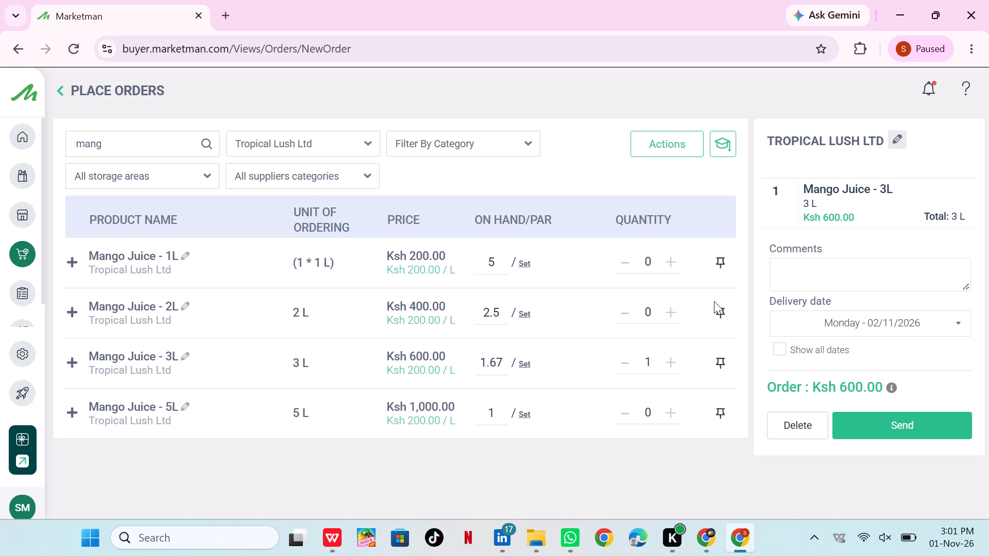
left_click(673, 260)
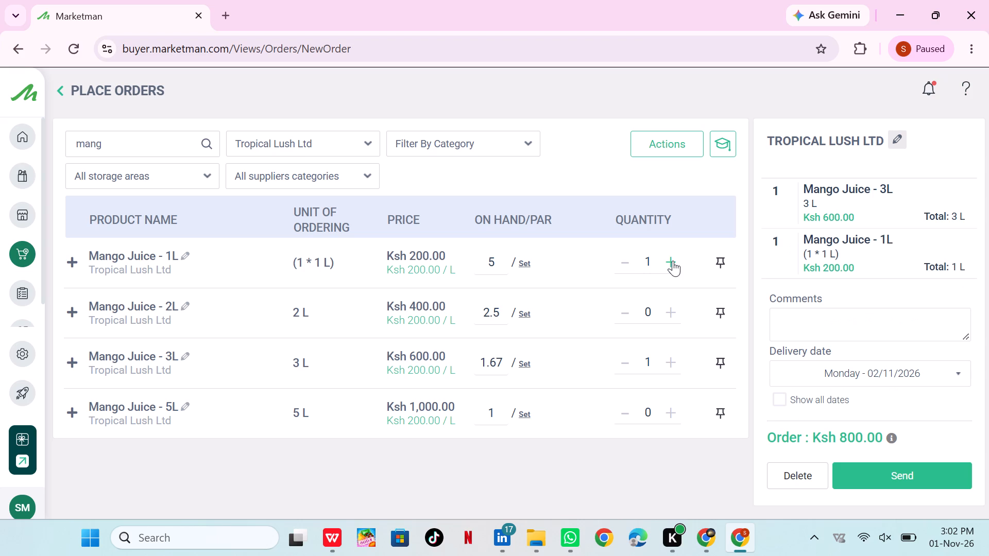
Find the passion juices and add two Passion Juice - 1L and one Passion Juice - 3L to the order.
left_click(150, 143)
key("BackSpace")
key("BackSpace")
key("BackSpace")
key("BackSpace")
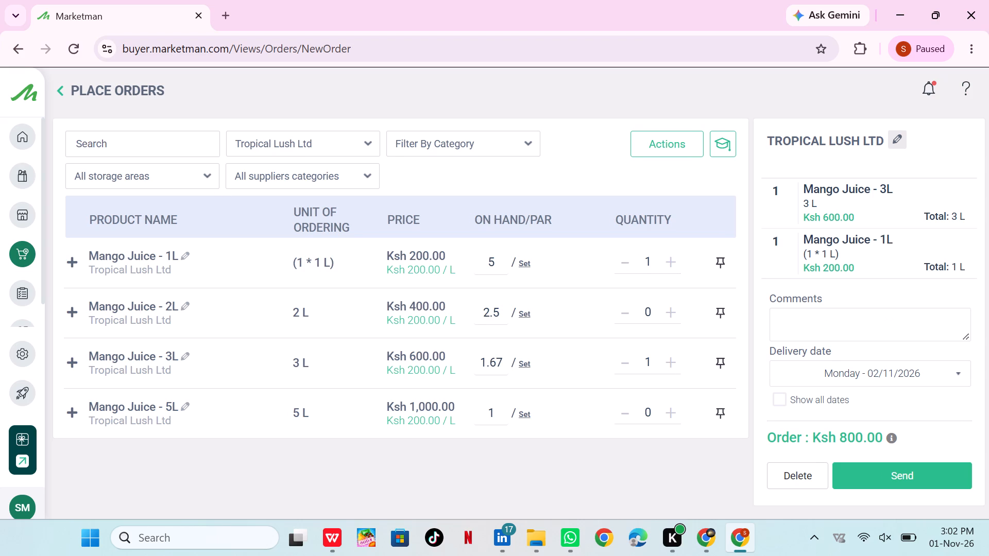
type("pass")
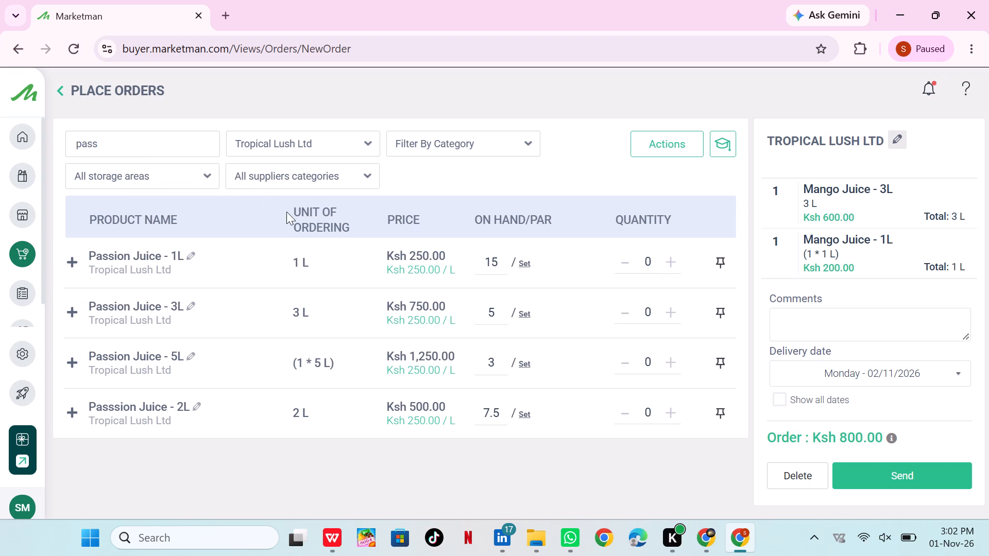
left_click(667, 266)
left_click(667, 266)
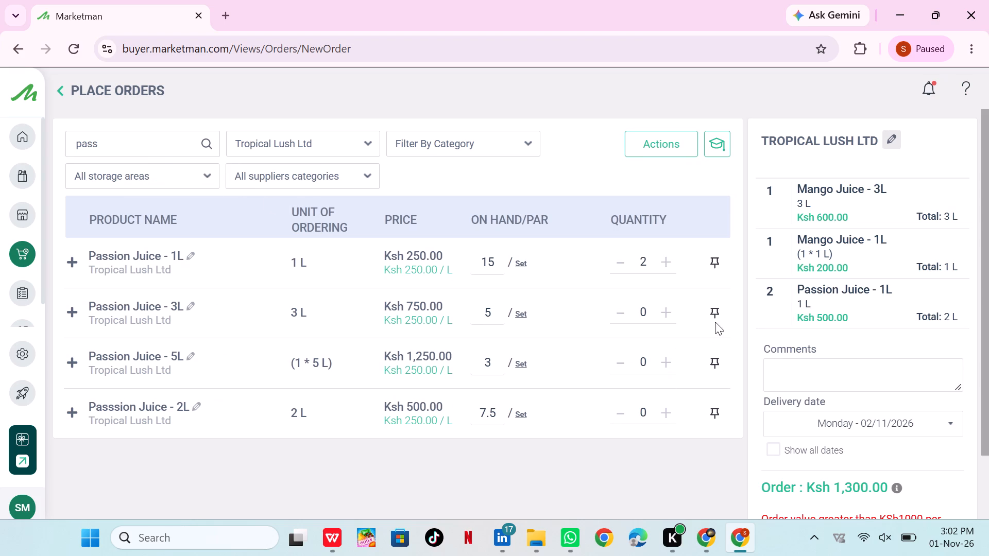
left_click(664, 311)
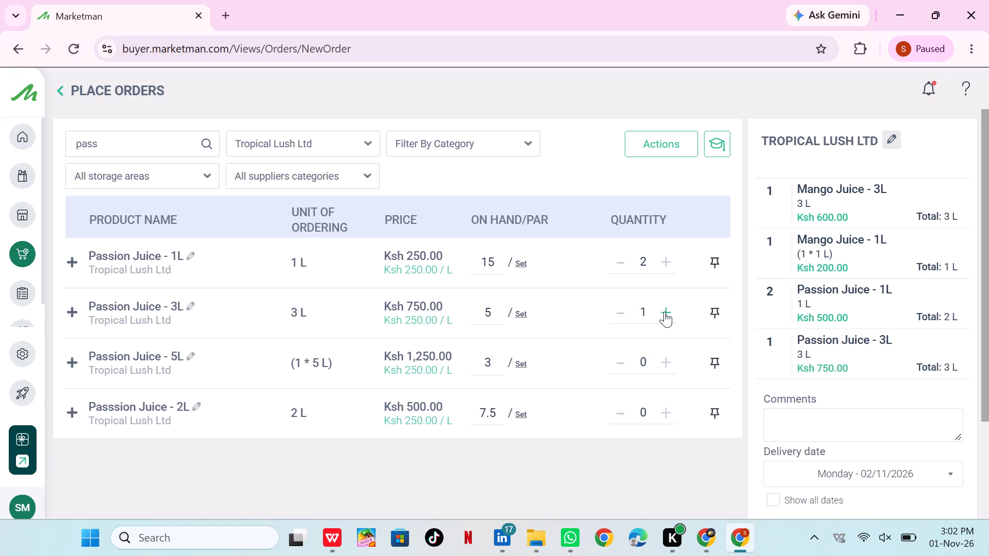
Find the lime juices and add three Lime and Ginger Juice - 1L to the order.
left_click(116, 150)
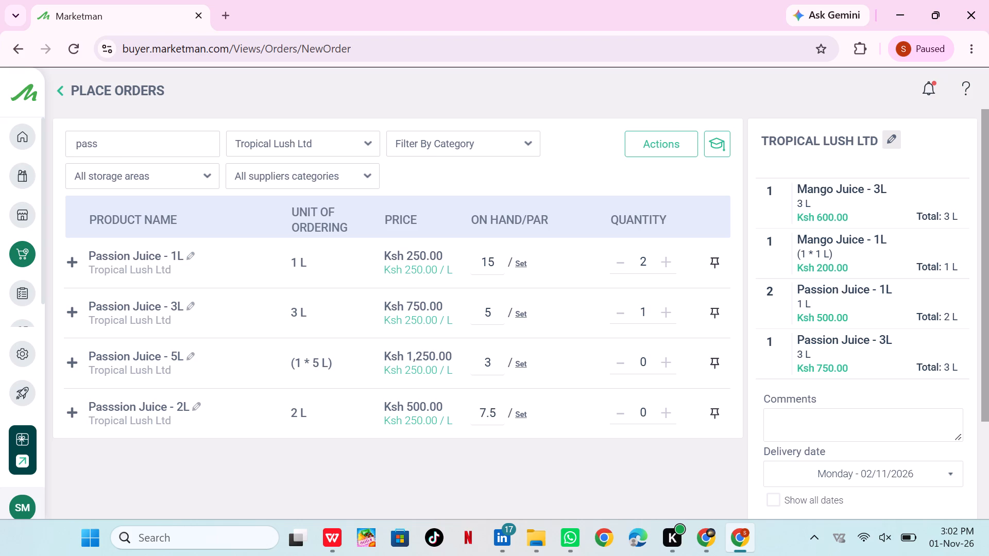
key("BackSpace")
key("BackSpace")
key("BackSpace")
key("BackSpace")
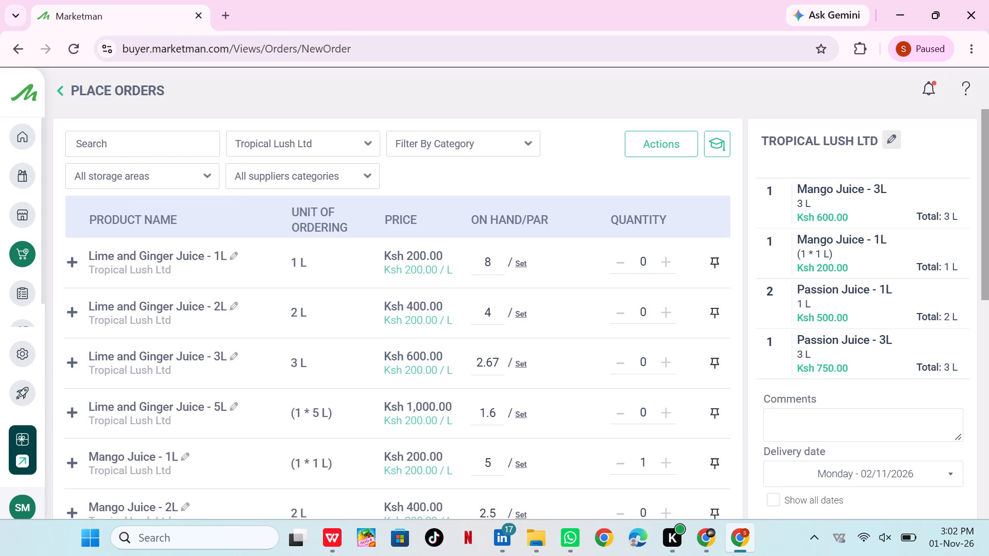
type("lime")
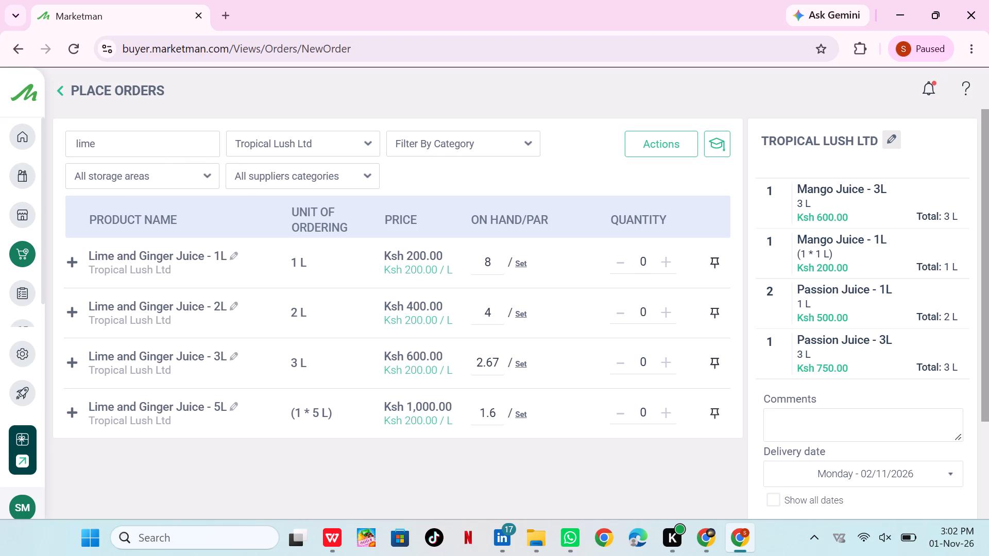
left_click(668, 255)
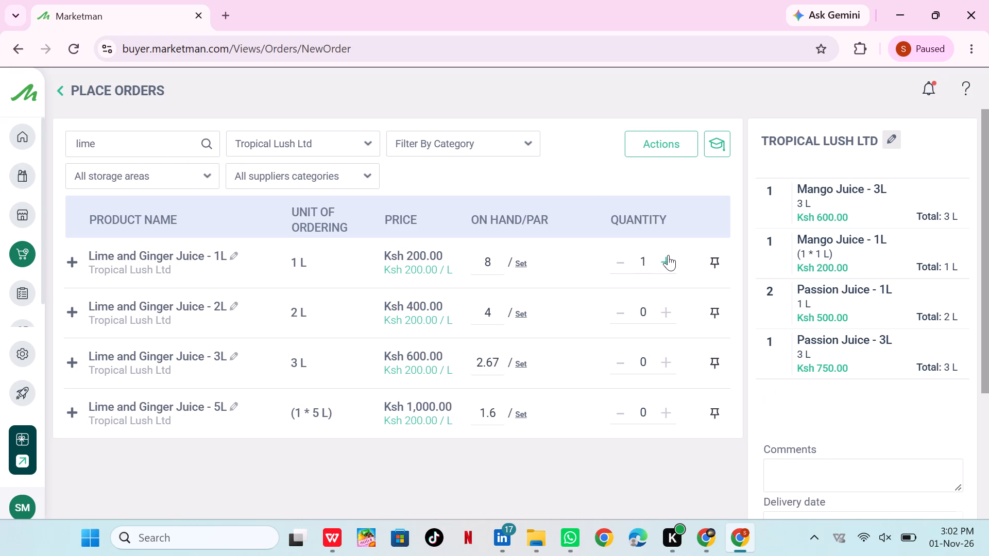
left_click(668, 255)
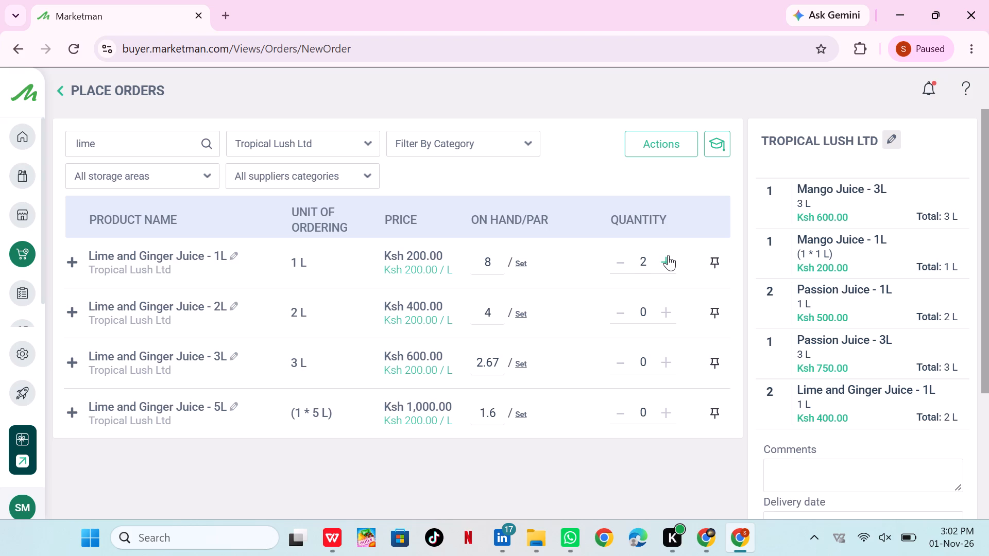
left_click(668, 255)
Review the Tropical Lush Ltd order summary, submit the order for approval and dismiss the notice.
scroll(893, 409, "down", 1)
scroll(893, 410, "up", 1)
scroll(893, 411, "down", 1)
scroll(893, 411, "up", 1)
scroll(892, 432, "down", 4)
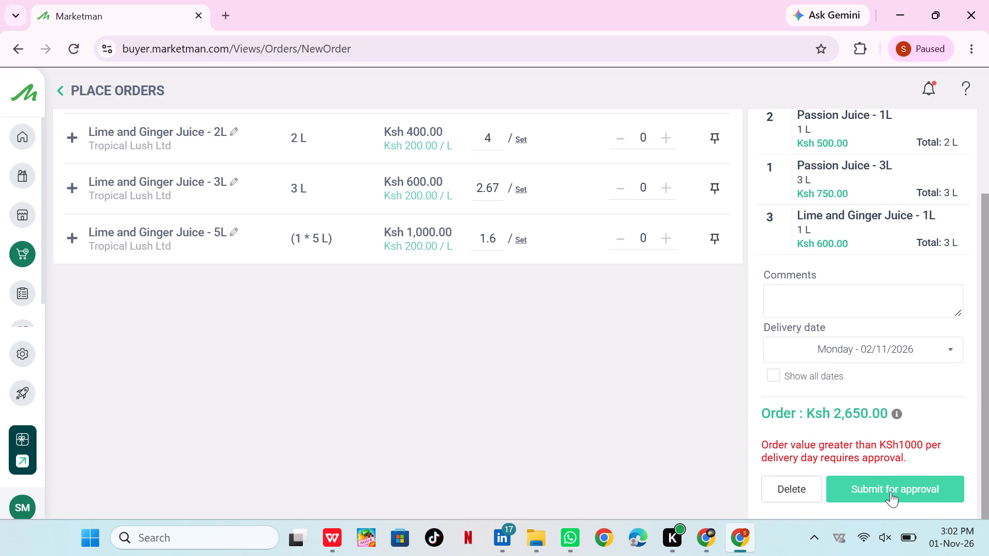
left_click(891, 486)
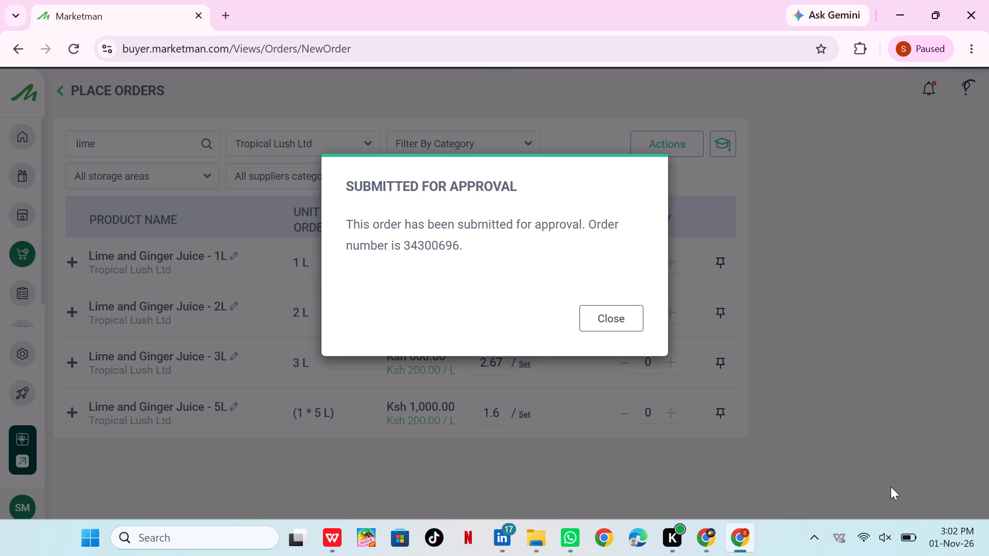
left_click(635, 309)
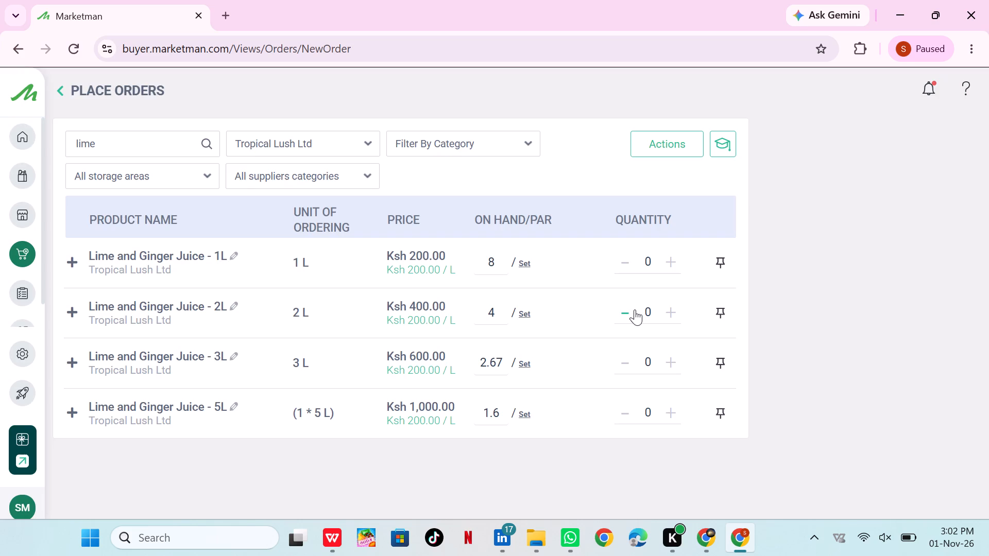
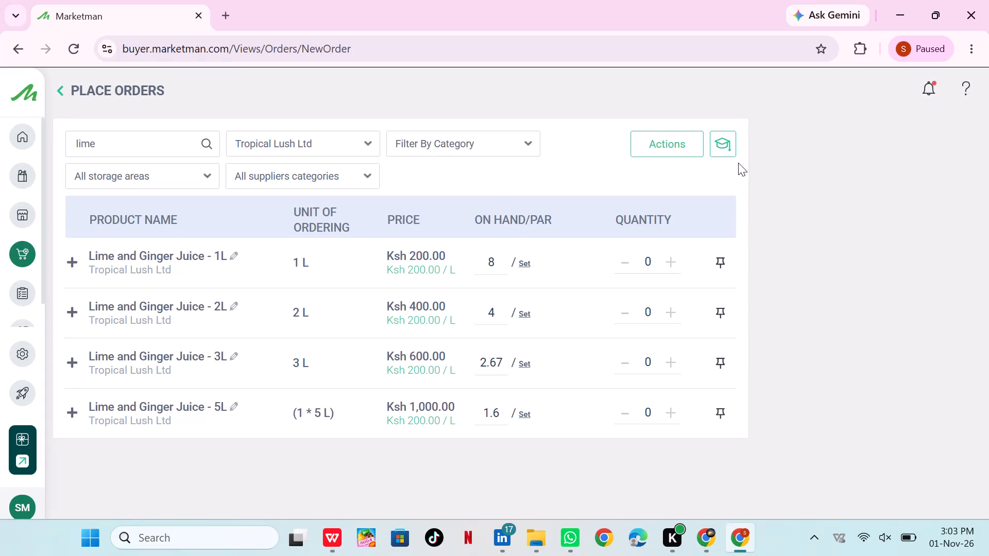
Check the order history for the Tropical Lush Ltd order by filtering supplier names on "trop", and clear the filter.
left_click(323, 146)
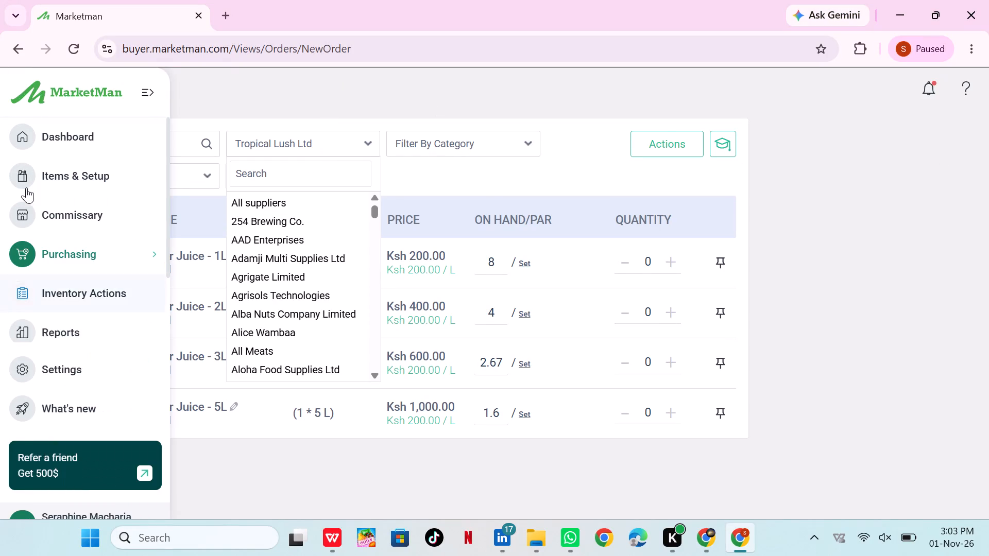
left_click(58, 250)
left_click(224, 180)
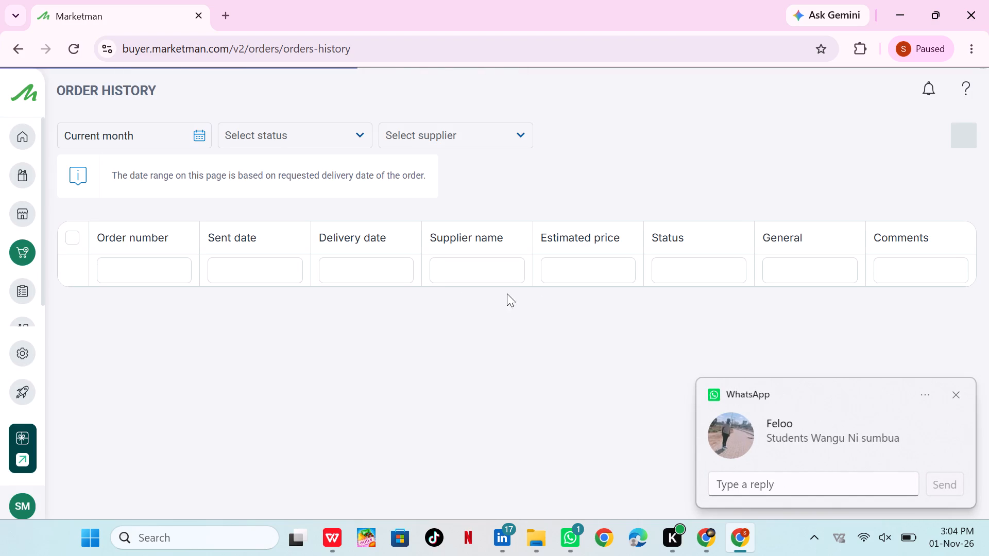
left_click(480, 277)
type("trop")
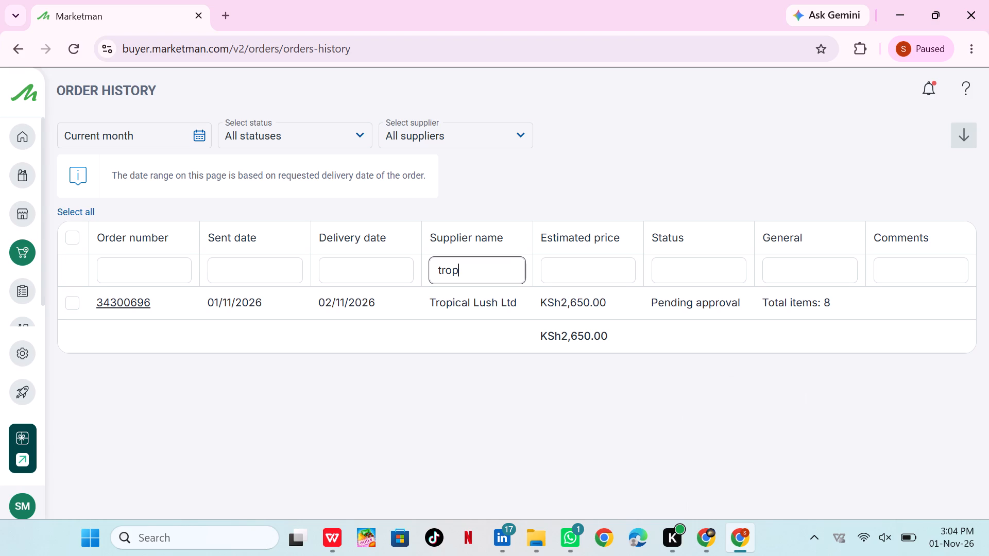
key("BackSpace")
key("BackSpace")
key("BackSpace")
key("BackSpace")
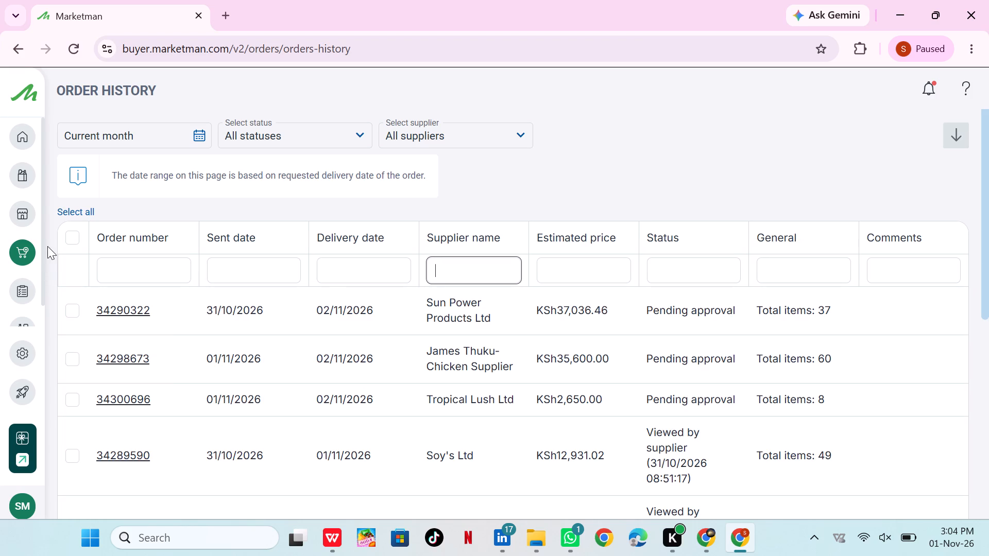
Open the commissary's incoming orders, reload the page and look through the list for new branch orders.
left_click(70, 214)
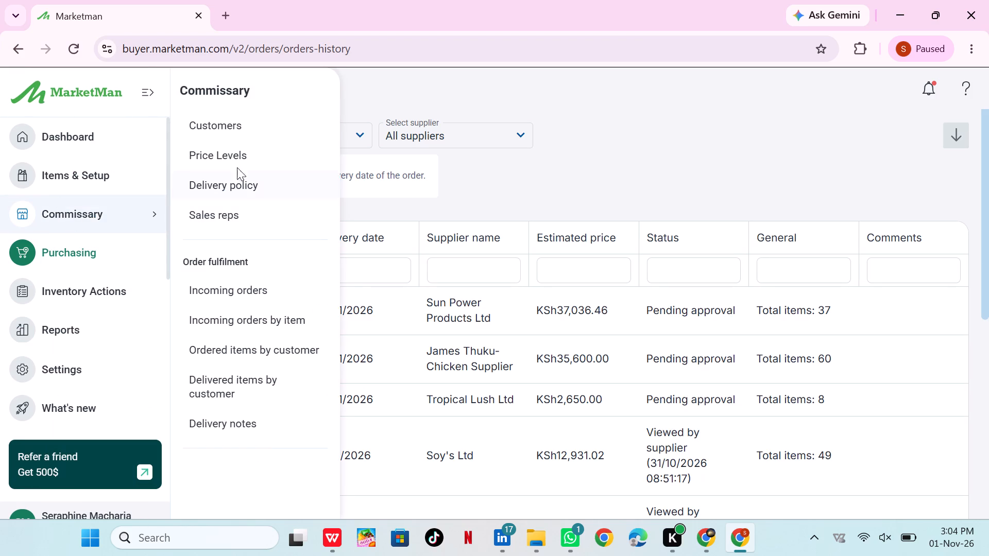
left_click(234, 285)
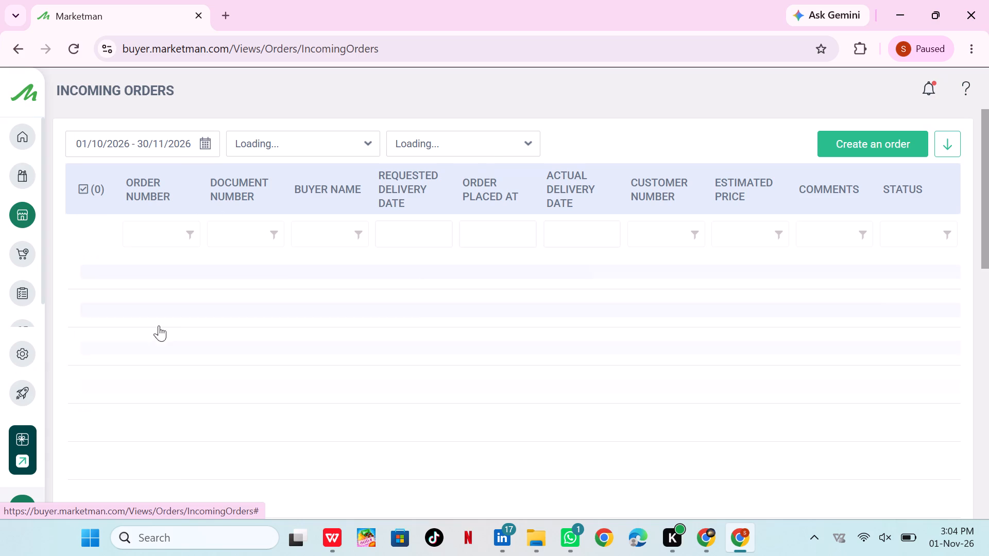
left_click(72, 40)
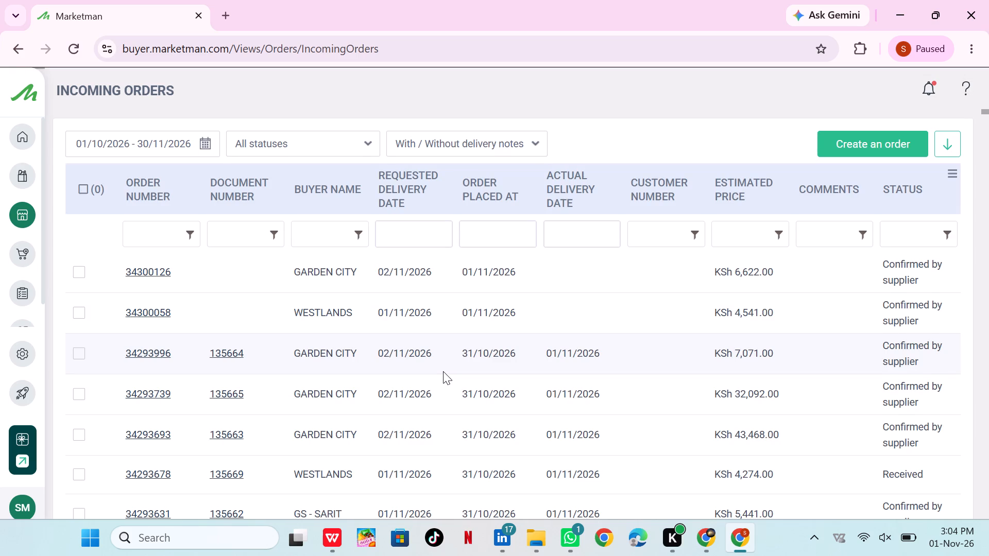
scroll(441, 373, "down", 2)
scroll(437, 380, "up", 4)
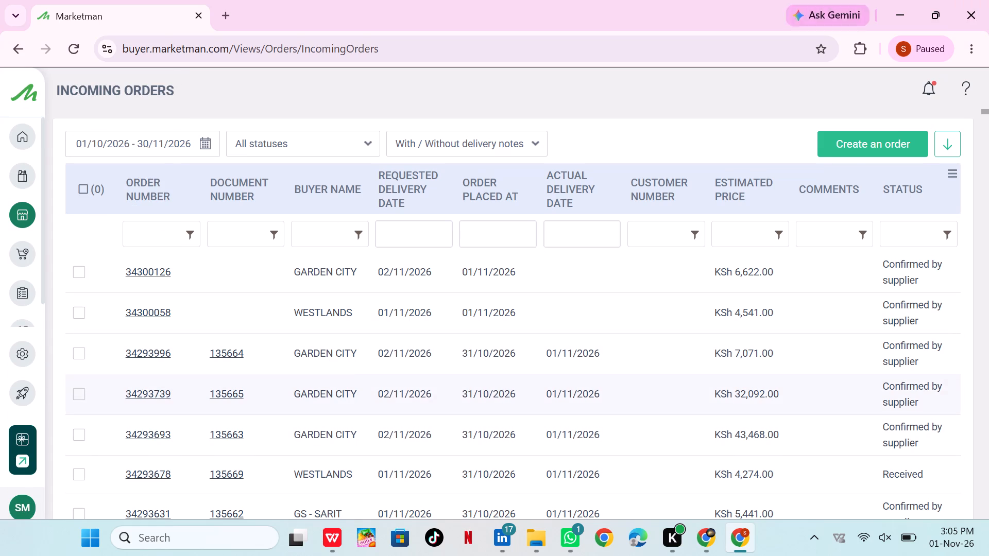
scroll(385, 370, "up", 3)
Reload the incoming orders again and look through the list for newly placed orders.
left_click(87, 47)
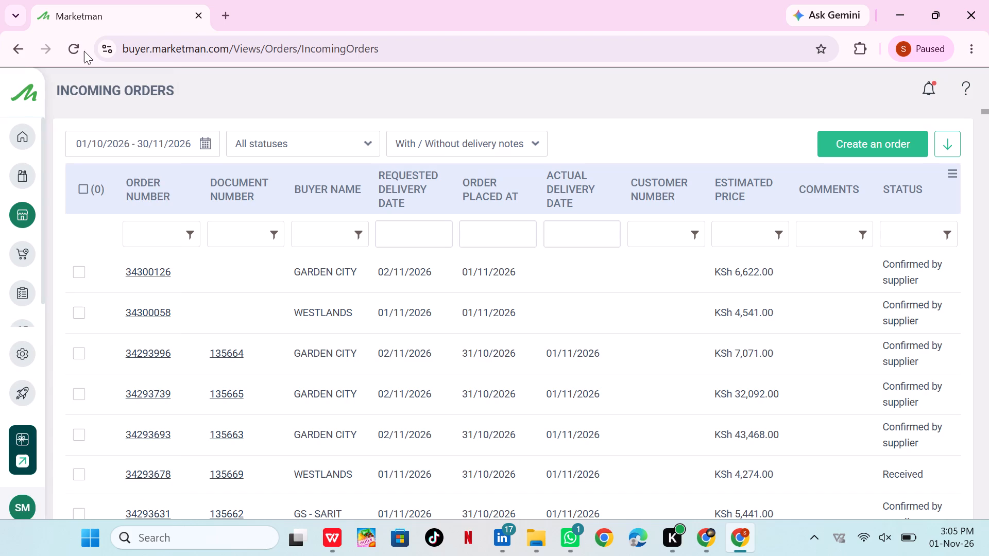
left_click(61, 47)
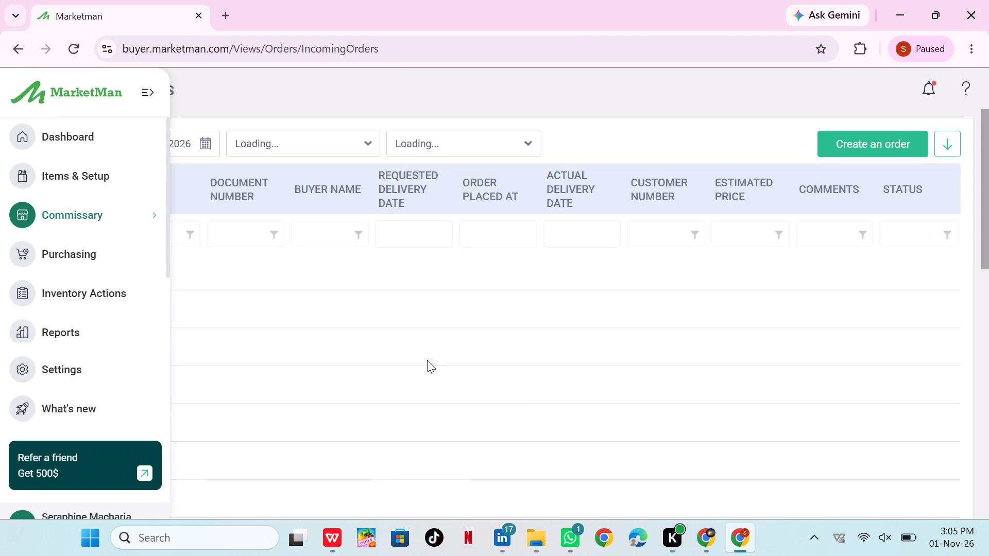
scroll(492, 309, "down", 2)
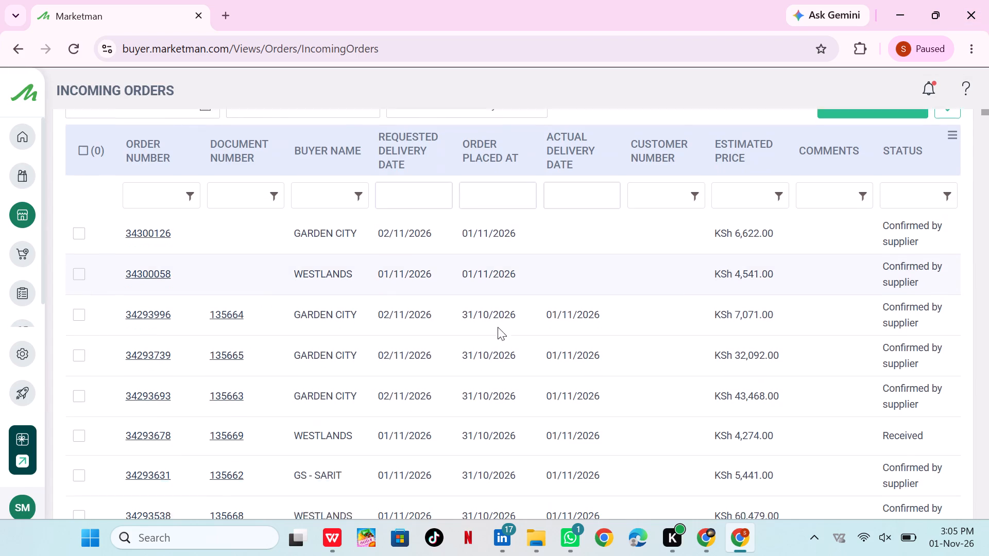
scroll(498, 327, "down", 8)
scroll(526, 345, "up", 2)
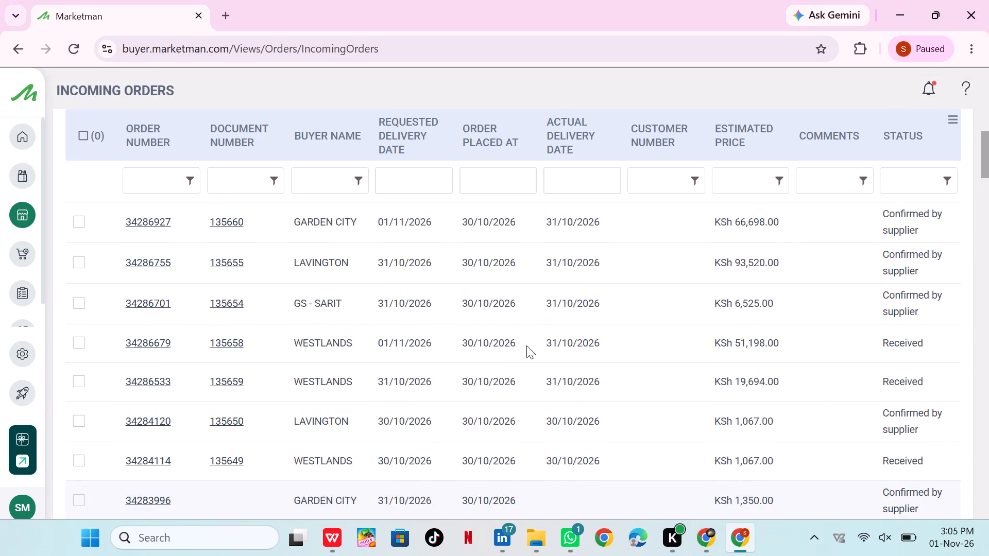
scroll(526, 345, "up", 9)
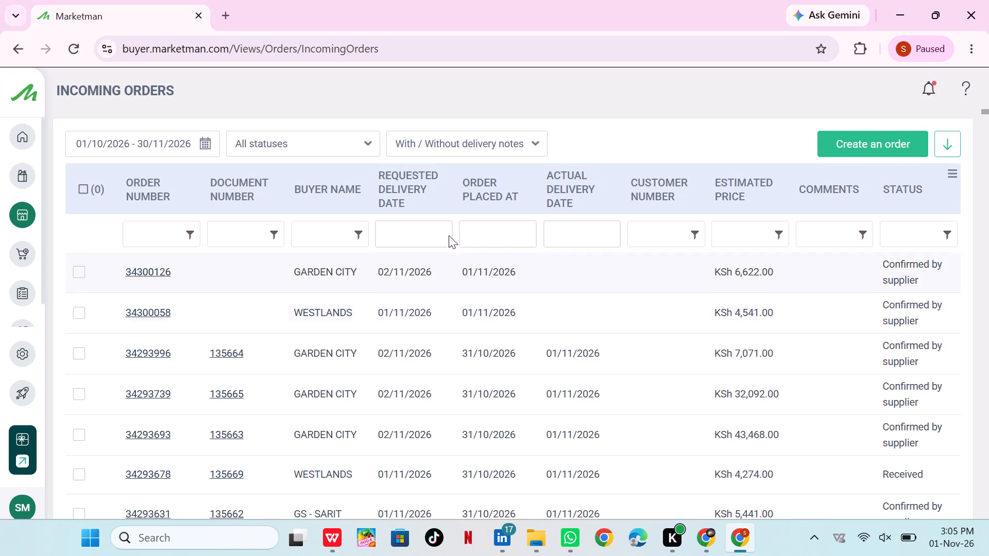
Reload the incoming orders, then open the new Lavington order for delivery on 02/11/2026 and review its ordered items and quantities.
left_click(71, 45)
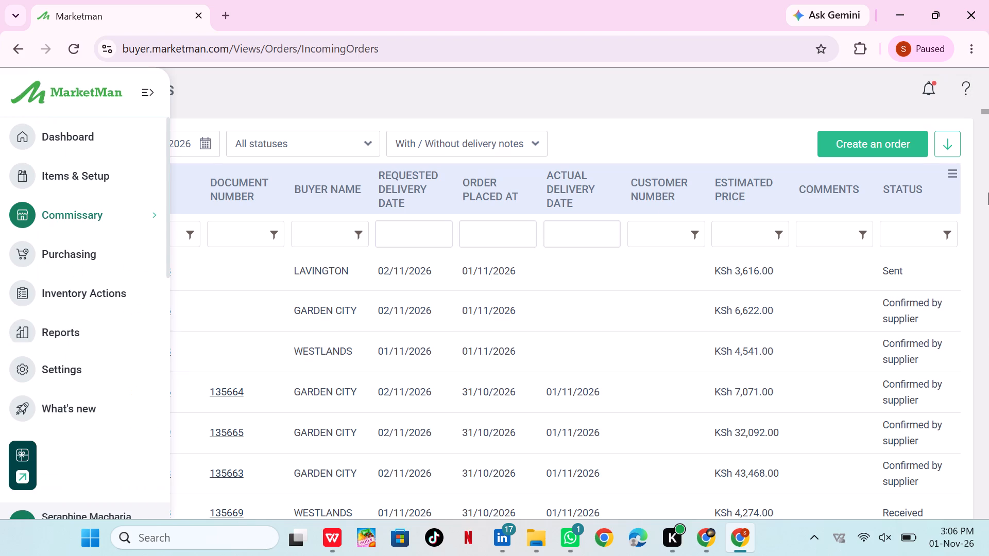
left_click(143, 266)
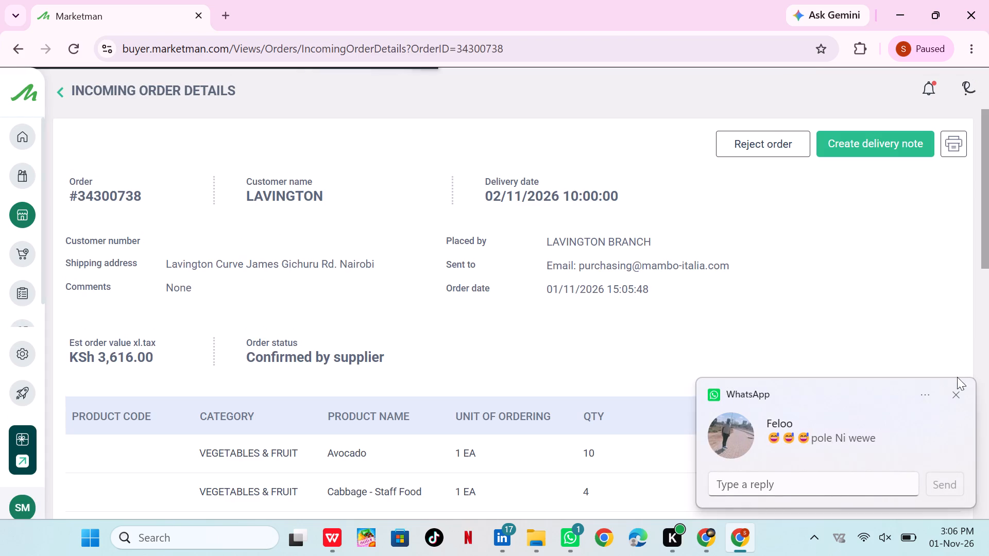
left_click(960, 391)
scroll(757, 316, "down", 2)
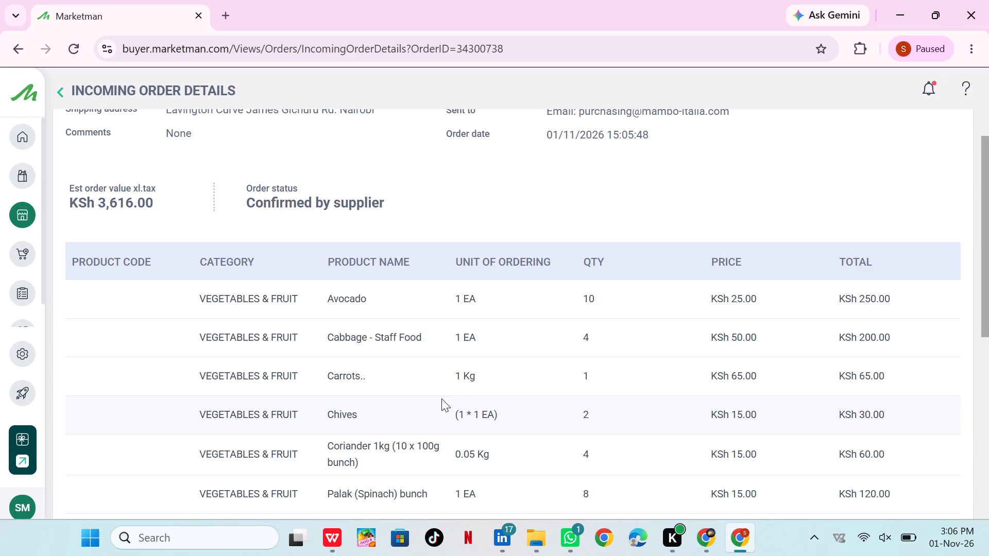
Read through the product lines and quantities of the LAVINGTON incoming order #34300738.
scroll(330, 415, "down", 1)
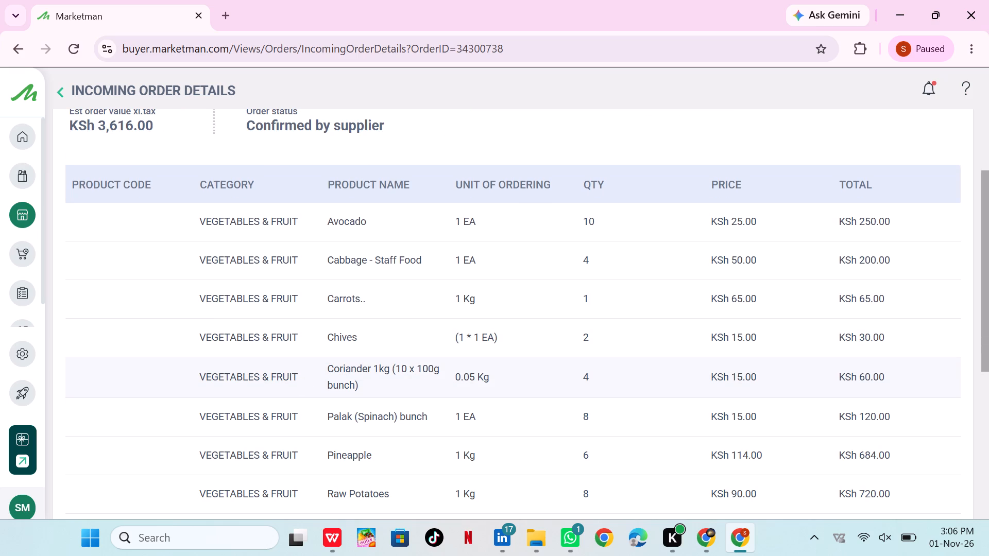
scroll(283, 380, "down", 2)
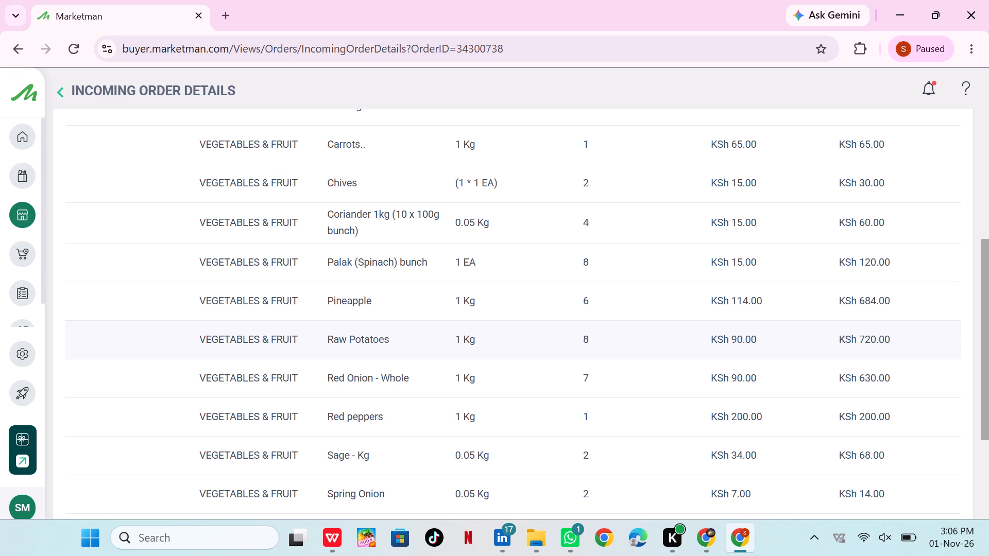
scroll(390, 400, "down", 2)
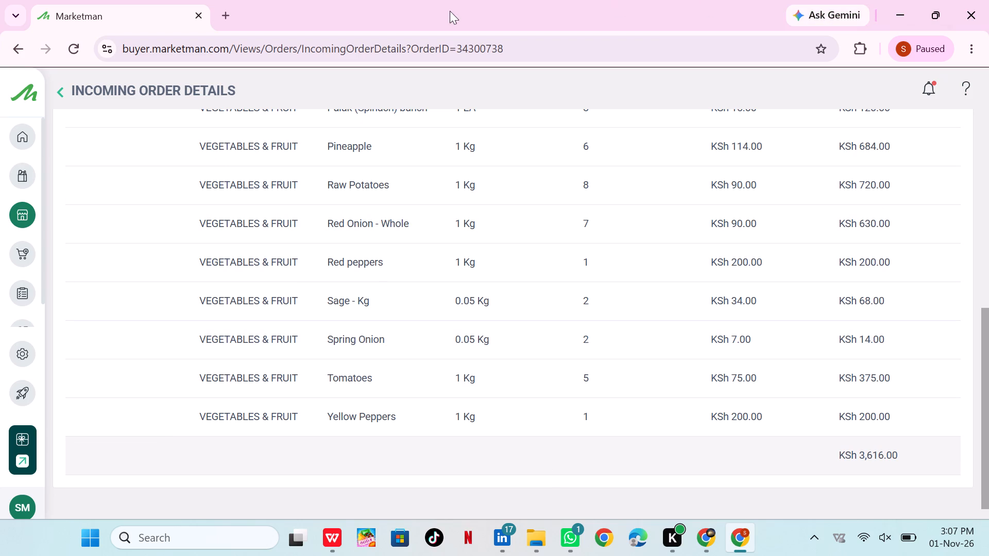
scroll(430, 422, "up", 4)
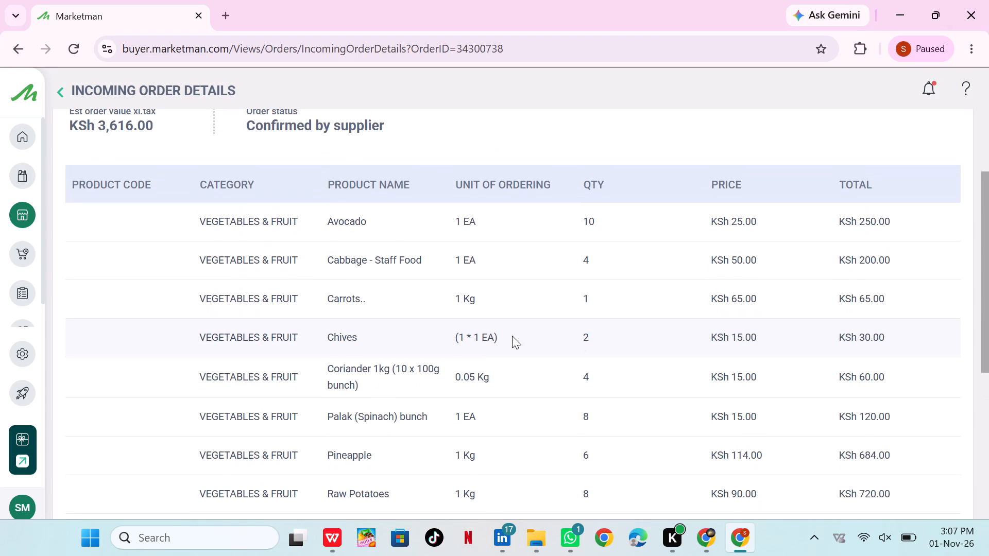
scroll(679, 281, "up", 3)
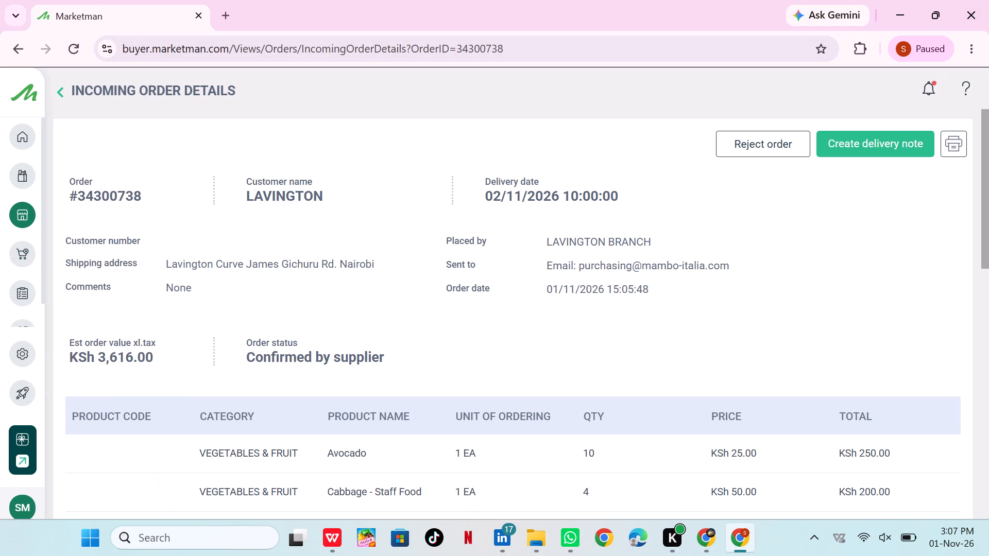
Start a new purchase order with Tiya Green Grocers as the supplier.
left_click(67, 249)
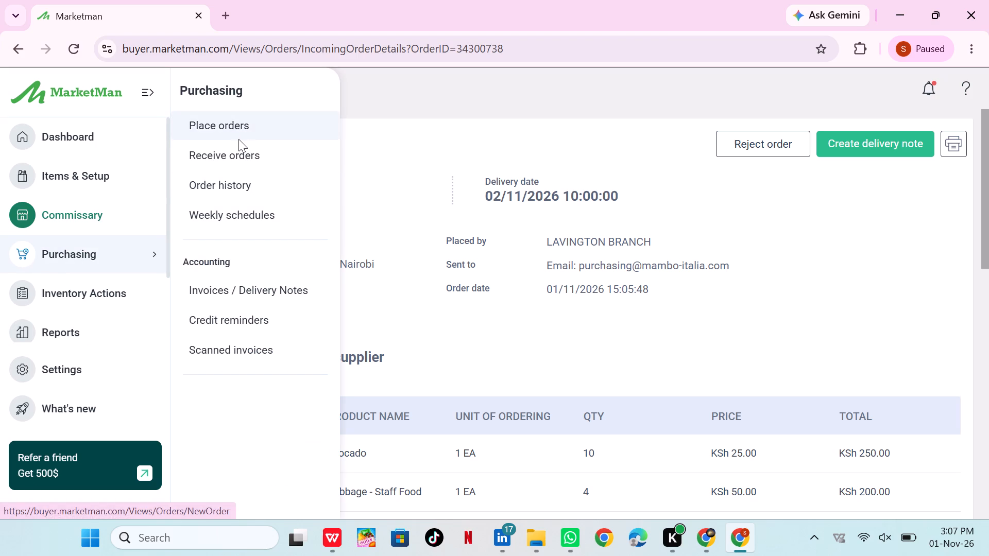
left_click(240, 121)
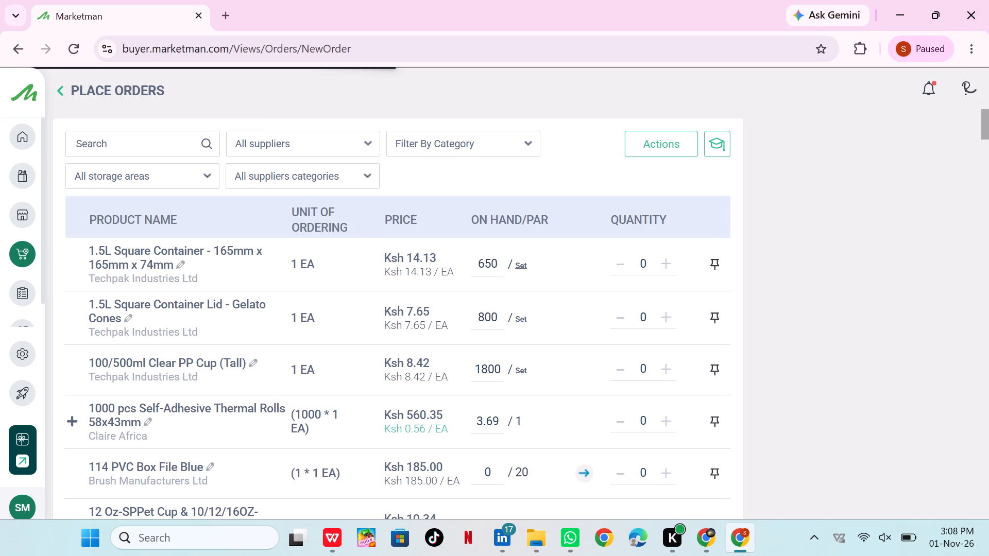
left_click(269, 140)
left_click(368, 263)
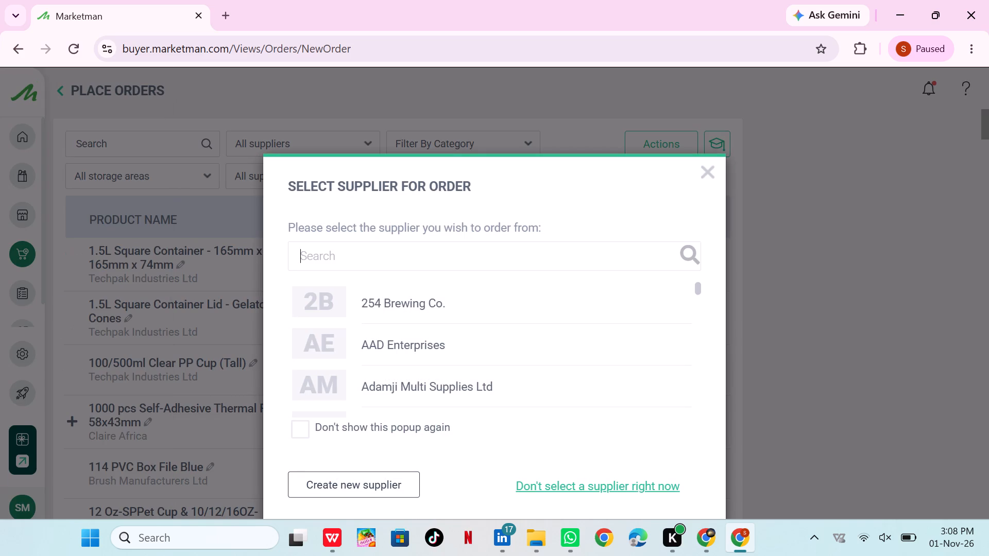
type("tiya")
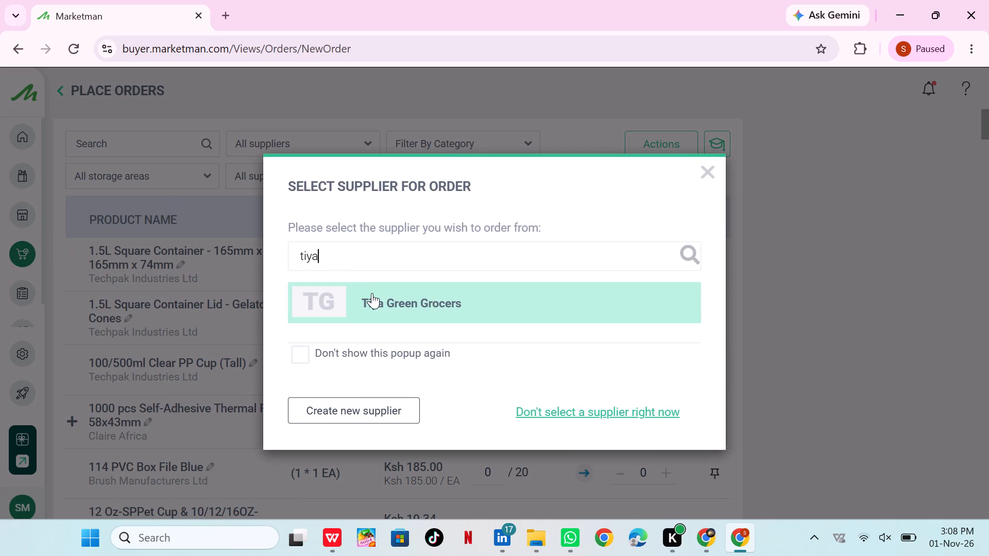
left_click(381, 304)
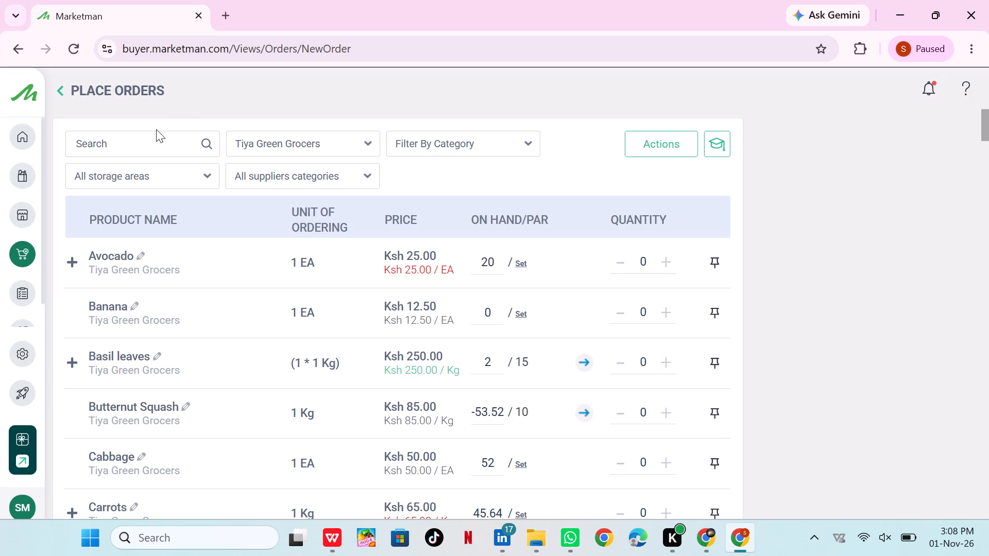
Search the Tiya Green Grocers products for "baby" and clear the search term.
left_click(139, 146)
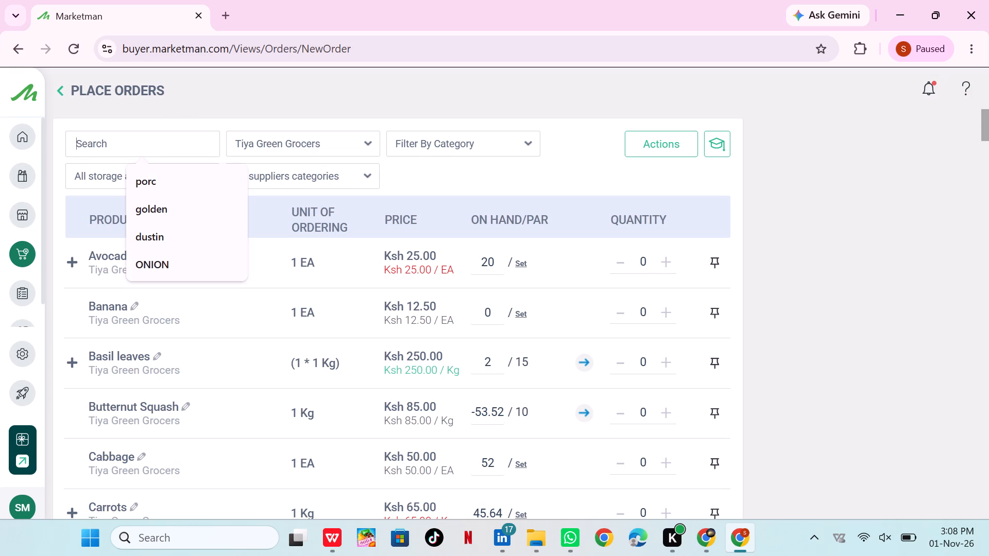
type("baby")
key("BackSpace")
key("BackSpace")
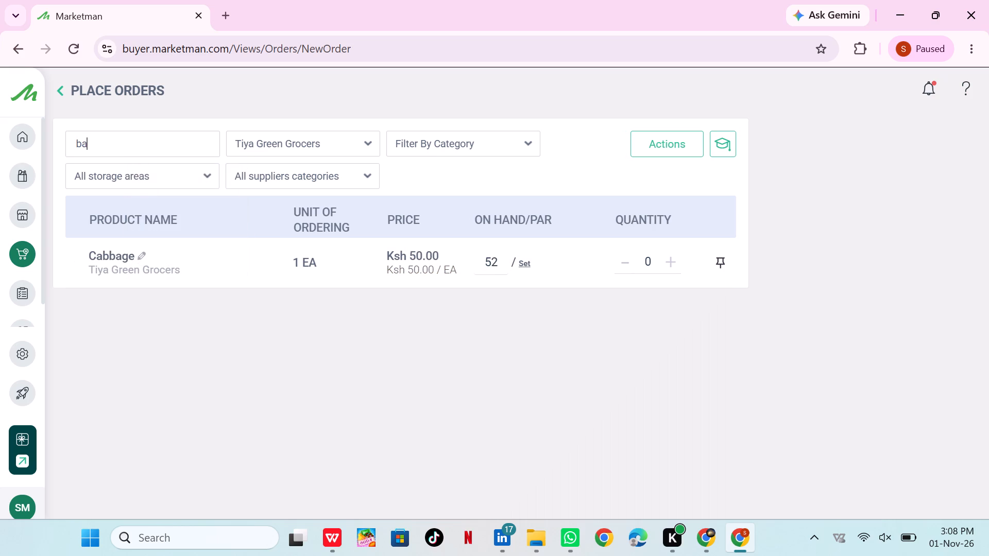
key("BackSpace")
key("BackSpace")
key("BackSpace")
Search for "zuch" and add 5 of the 1 Kg Courgette / Zucchini to the order.
type("zuch")
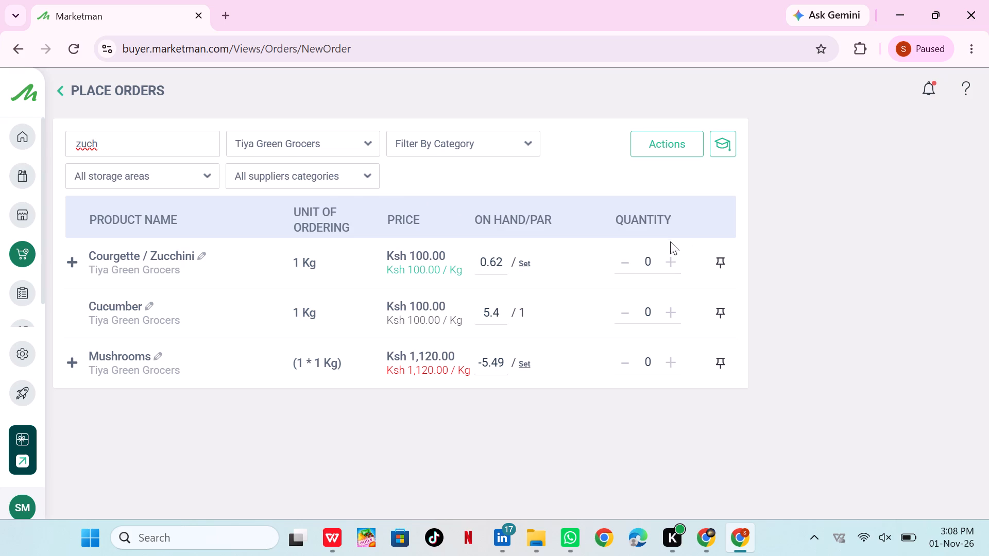
left_click(663, 262)
left_click(663, 262)
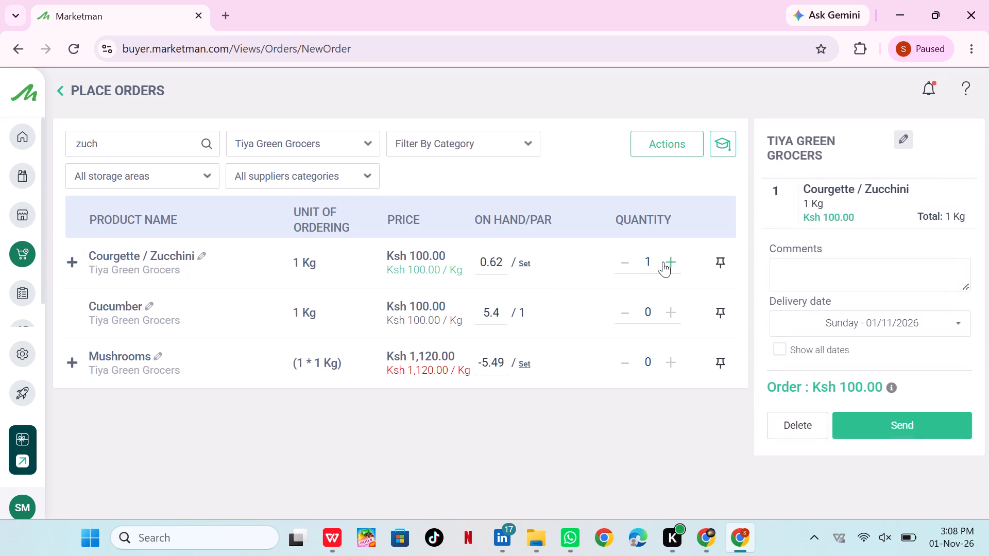
double_click(663, 262)
left_click(663, 262)
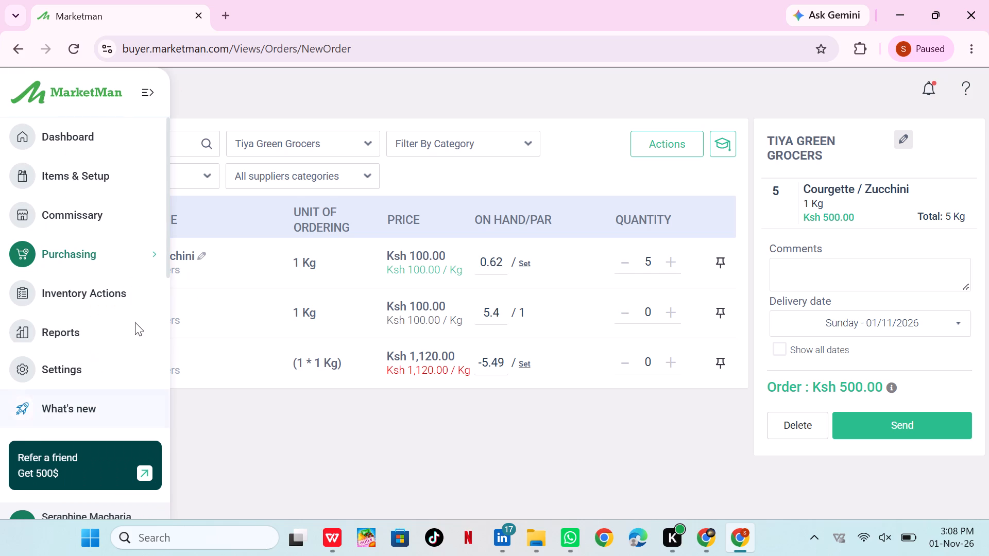
Search for carrots and add 3 of the 1 Kg Carrots to the order.
left_click(161, 140)
key("BackSpace")
key("BackSpace")
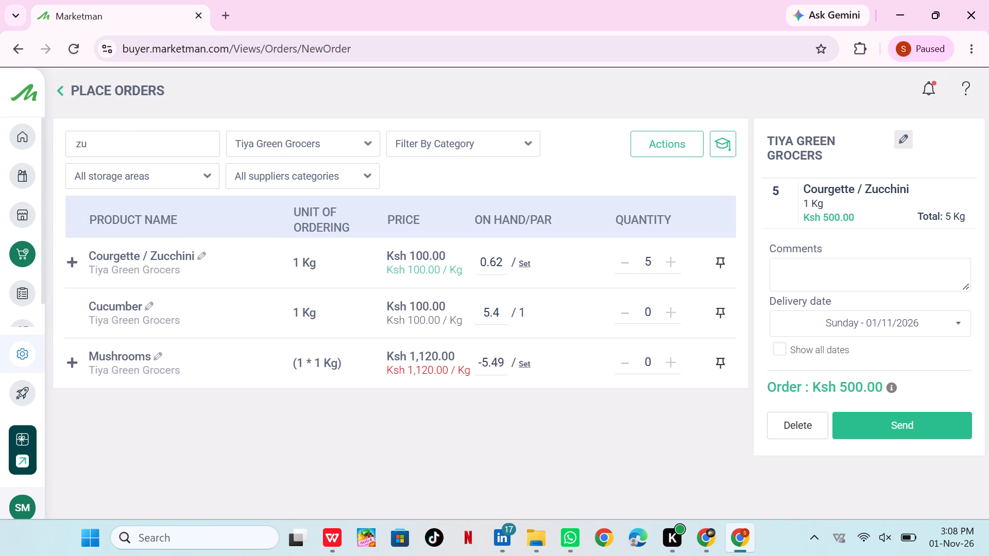
key("BackSpace")
key("BackSpace")
type("carrots")
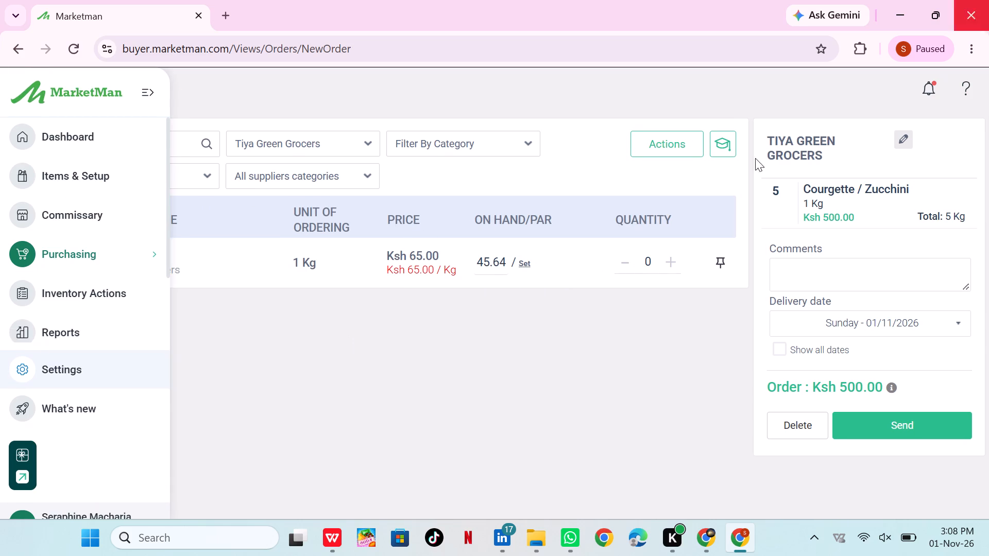
left_click(678, 267)
left_click(678, 267)
left_click(678, 267)
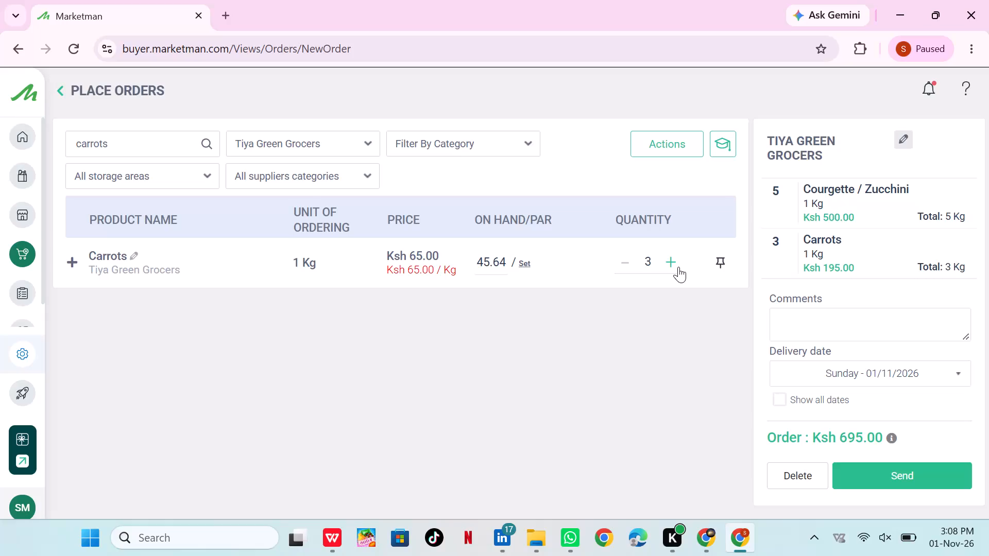
Search for chives and add 4 of the 0.025 Kg Chives to the order.
left_click(134, 156)
key("BackSpace")
key("BackSpace")
key("BackSpace")
key("BackSpace")
key("BackSpace")
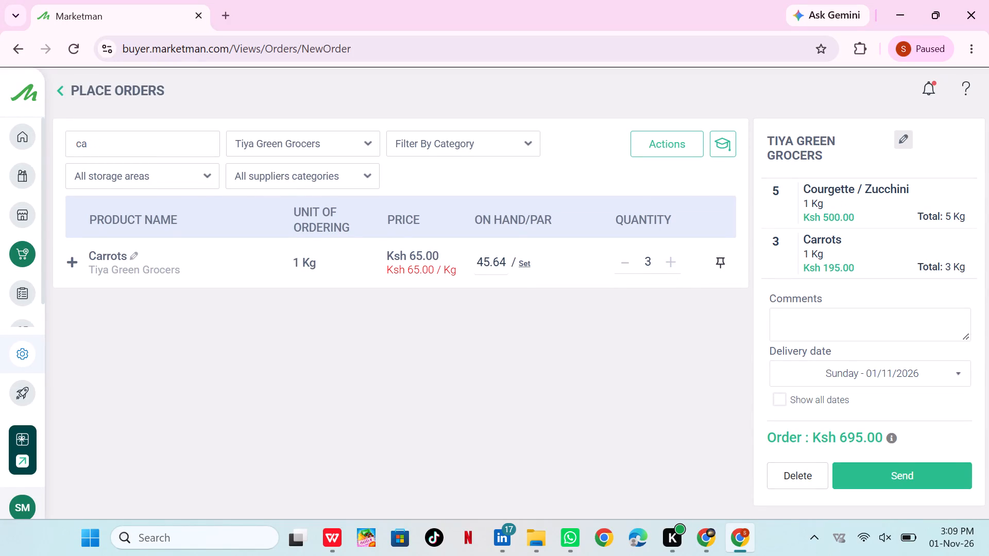
key("BackSpace")
type("hives")
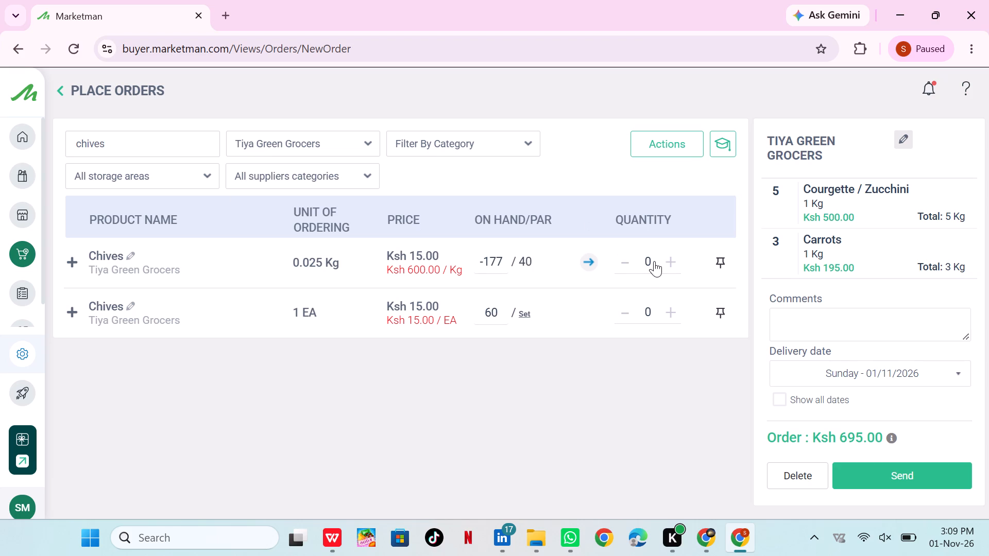
double_click(668, 262)
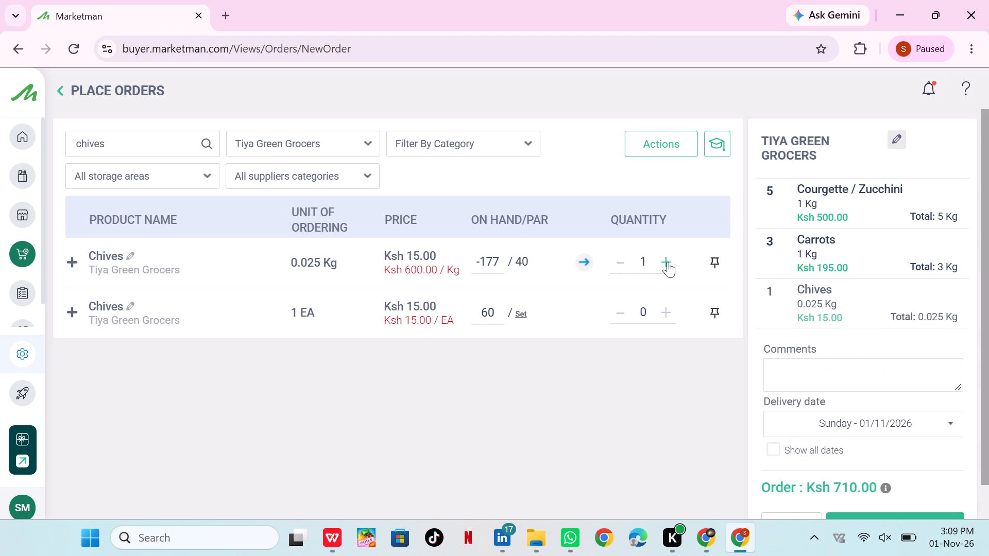
left_click(668, 262)
left_click(668, 262)
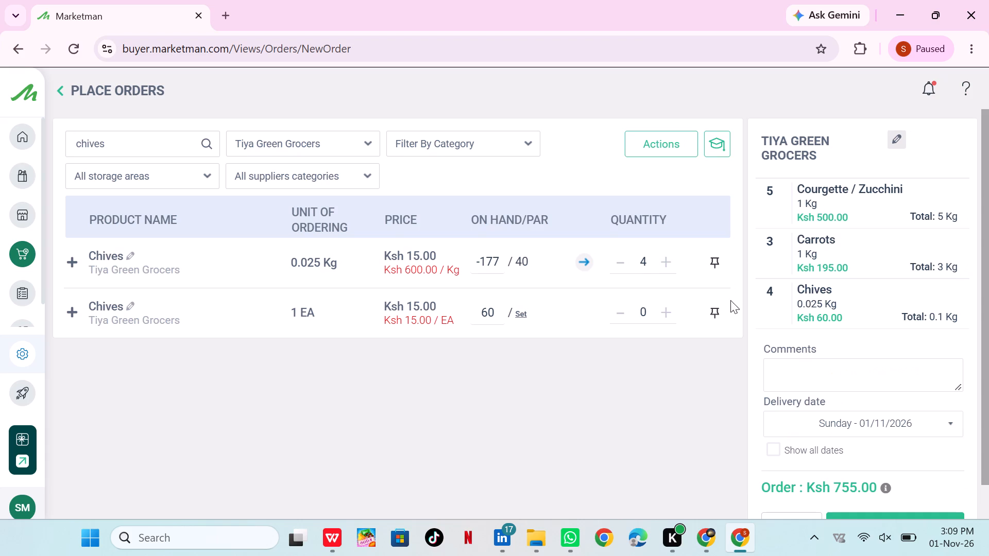
Remove the 0.025 Kg Chives from the order and add 4 of the 1 EA Chives instead.
double_click(622, 263)
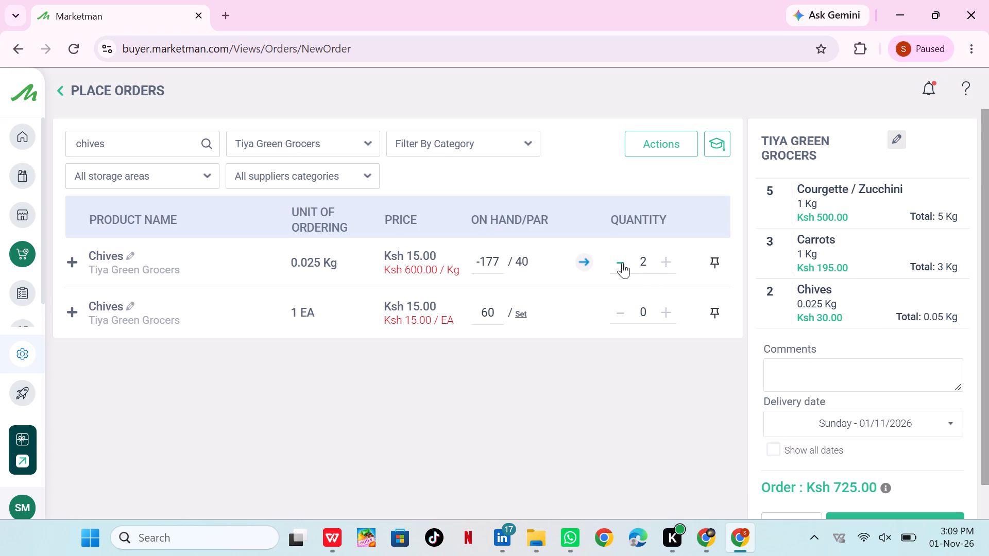
double_click(622, 263)
left_click(672, 306)
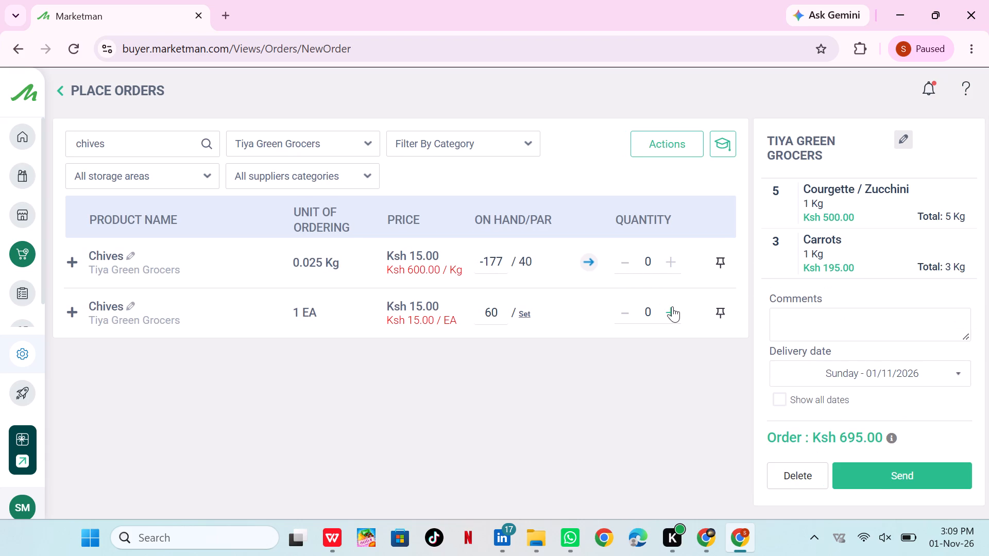
double_click(668, 309)
left_click(668, 309)
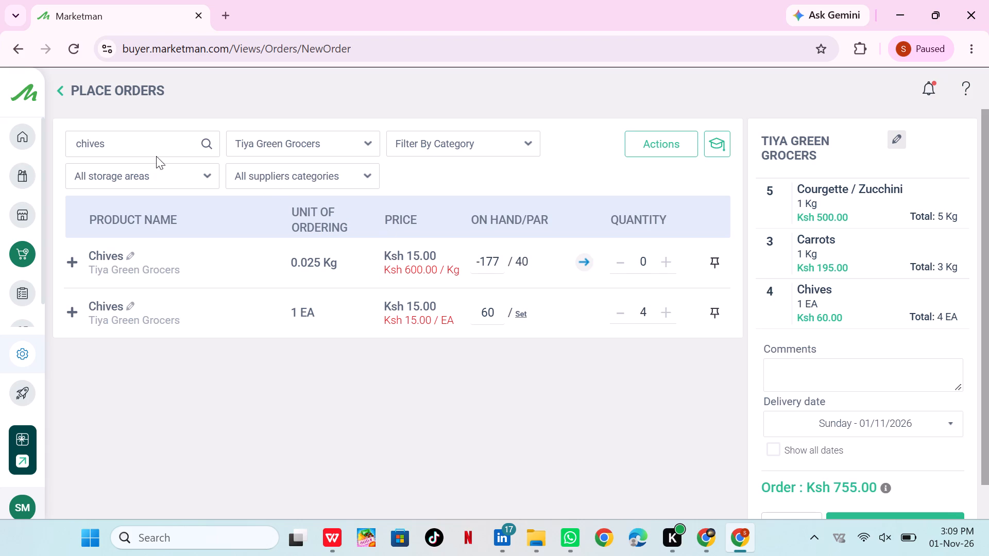
Search for "corian" and add 7 of the 0.05 Kg Coriander to the order.
left_click(146, 146)
key("BackSpace")
key("BackSpace")
key("BackSpace")
key("BackSpace")
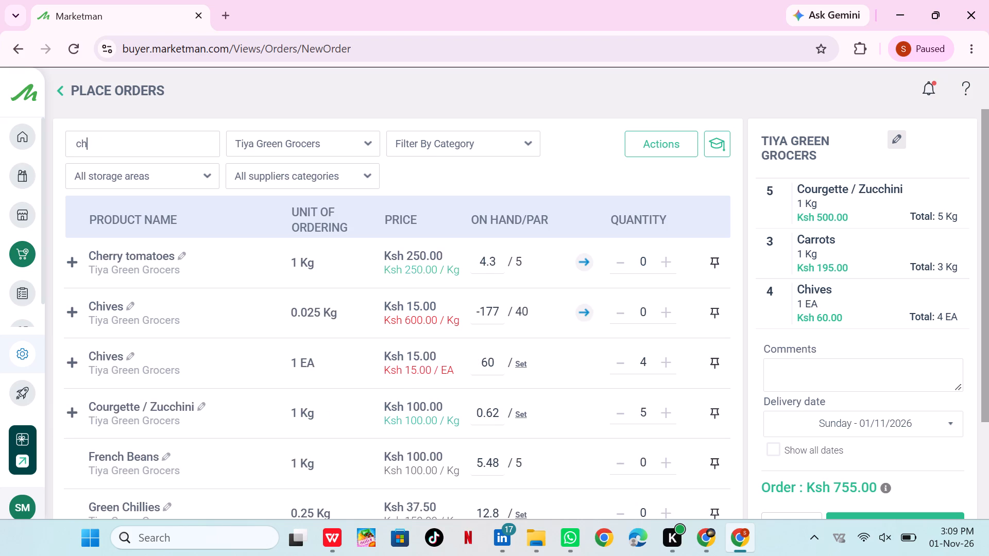
key("BackSpace")
type("orian")
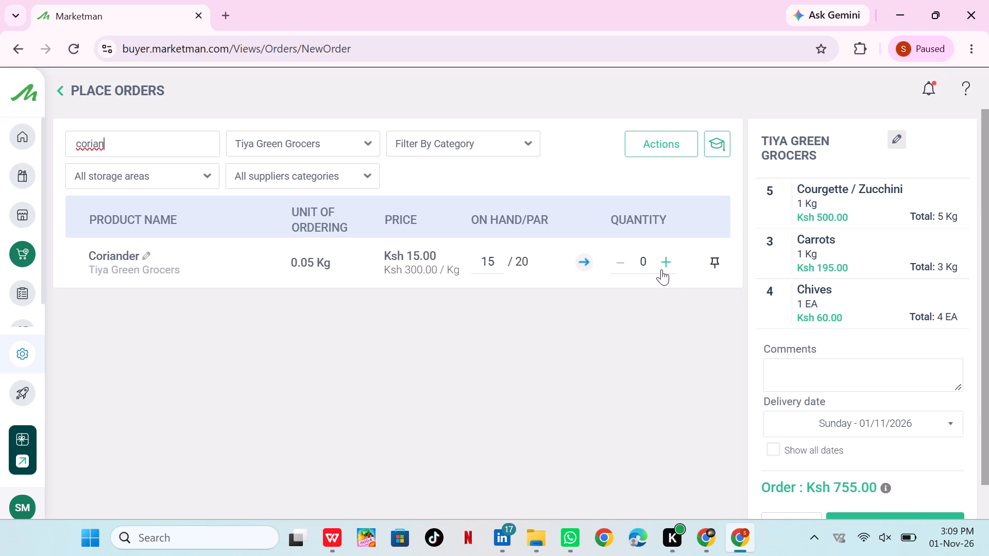
double_click(659, 262)
triple_click(659, 262)
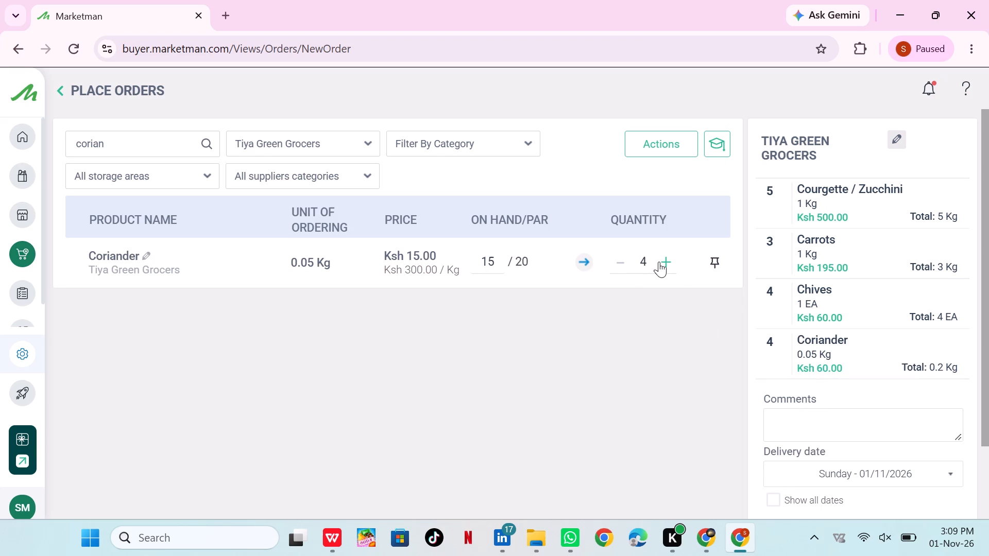
left_click(659, 262)
left_click(659, 262)
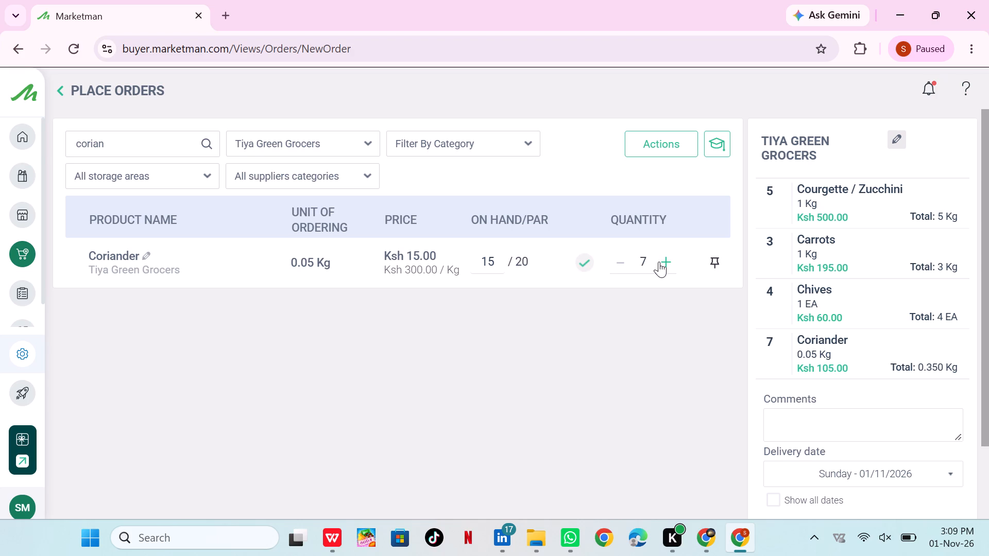
Search for "cucu" and add 2 of the 1 Kg Cucumber to the order.
left_click(129, 138)
key("BackSpace")
key("BackSpace")
key("BackSpace")
key("BackSpace")
key("BackSpace")
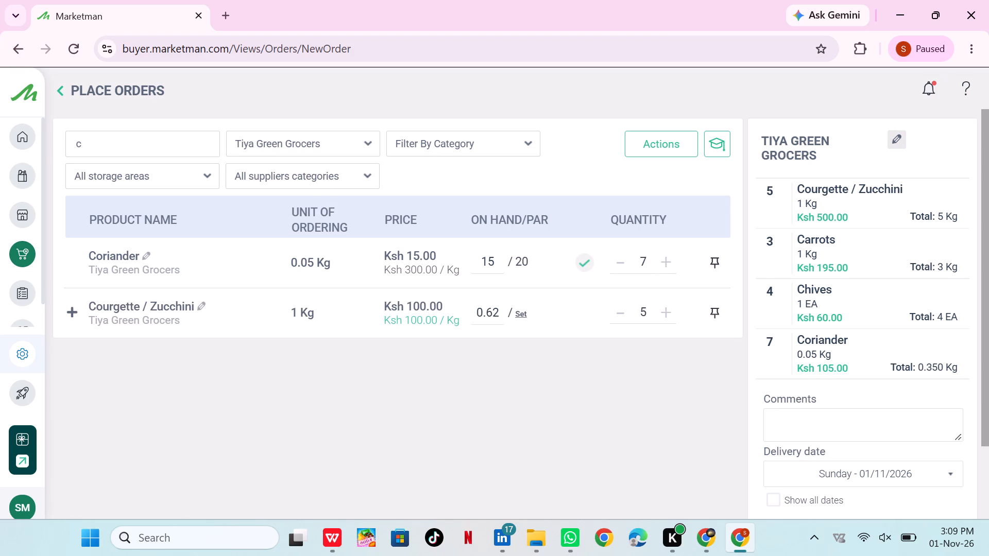
type("ucu")
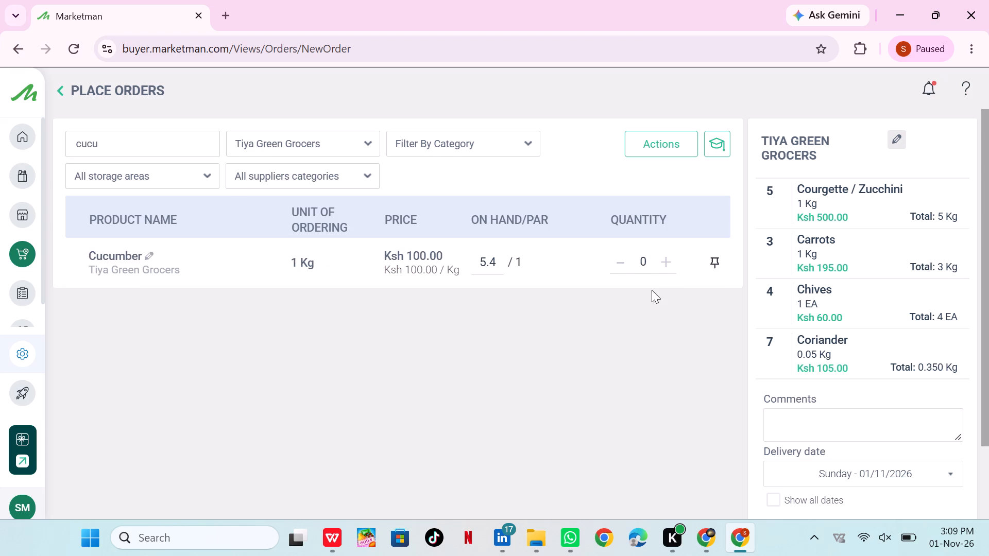
double_click(664, 256)
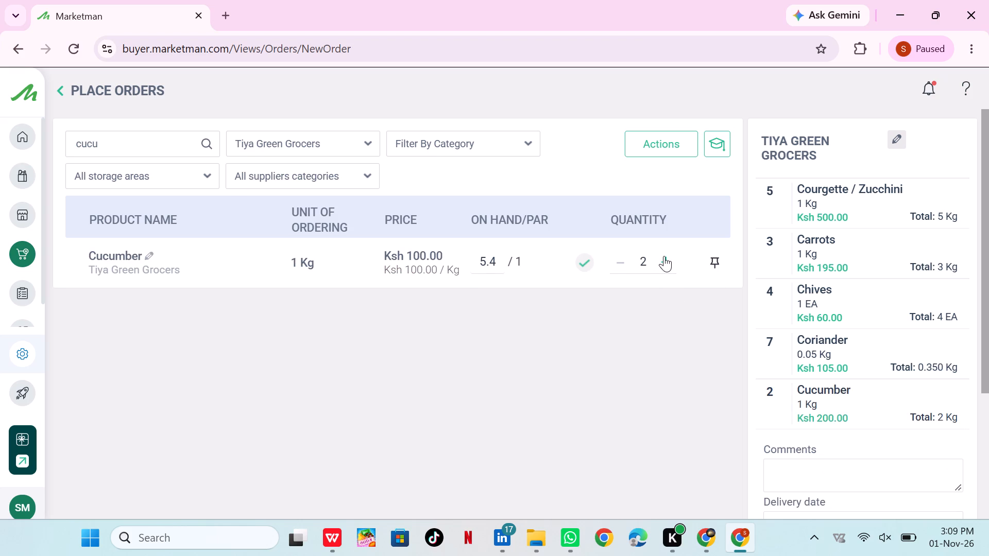
Search for "french" and add 2 of the 1 Kg French Beans to the order.
left_click(142, 139)
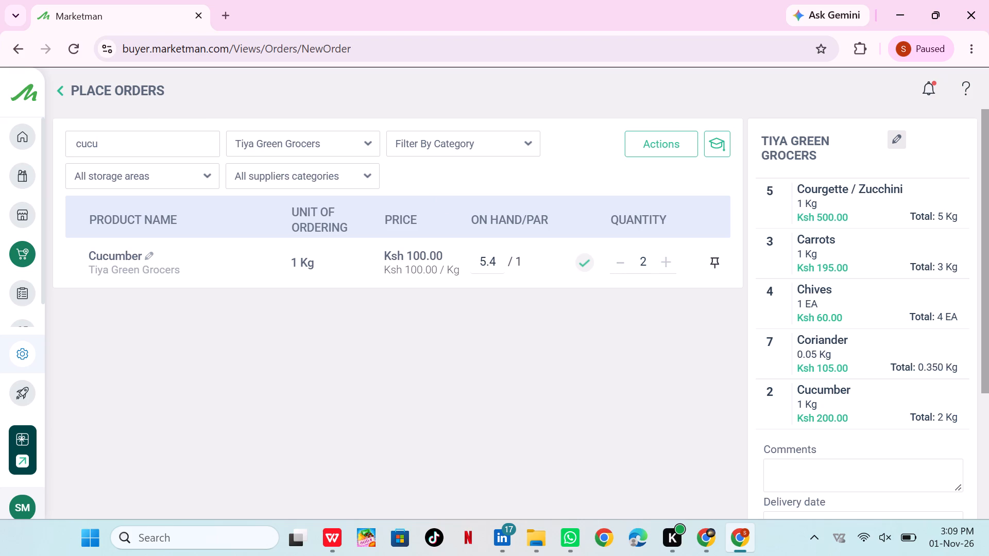
key("BackSpace")
key("BackSpace")
key("BackSpace")
key("BackSpace")
type("french")
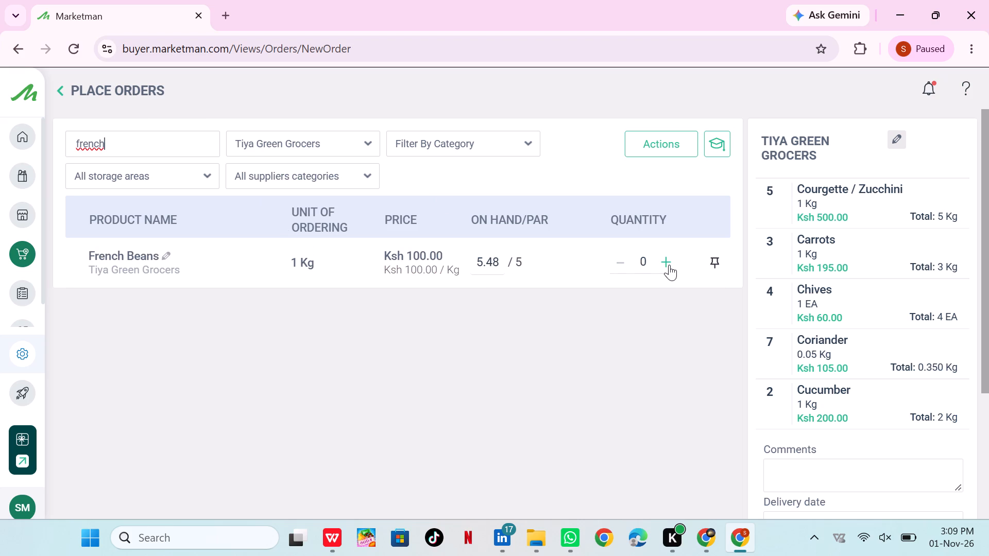
left_click(666, 261)
left_click(666, 261)
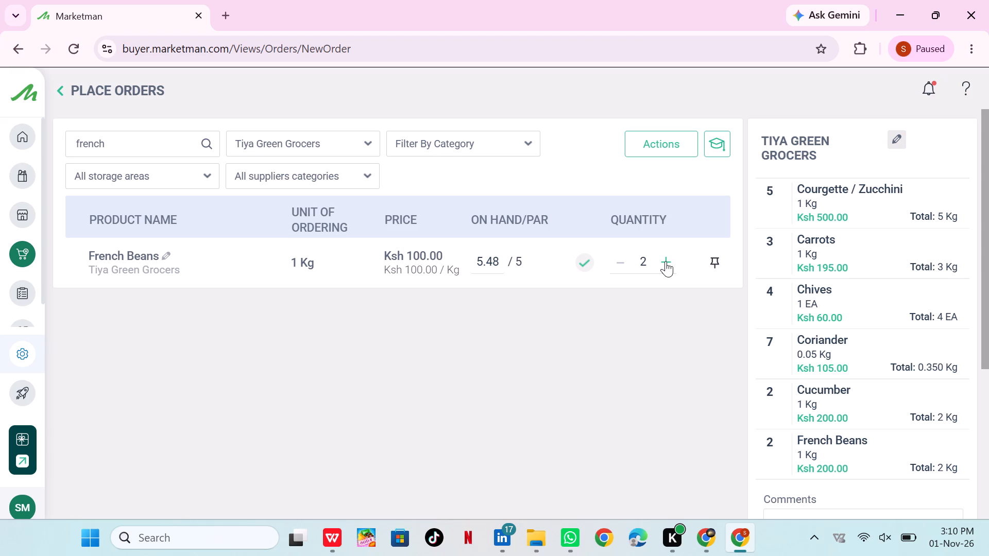
Search for "green p" and add 3 of the (1 * 1 Kg) Green Peppers to the order.
left_click(115, 147)
key("BackSpace")
key("BackSpace")
key("BackSpace")
key("BackSpace")
key("BackSpace")
key("BackSpace")
type("green")
key("space")
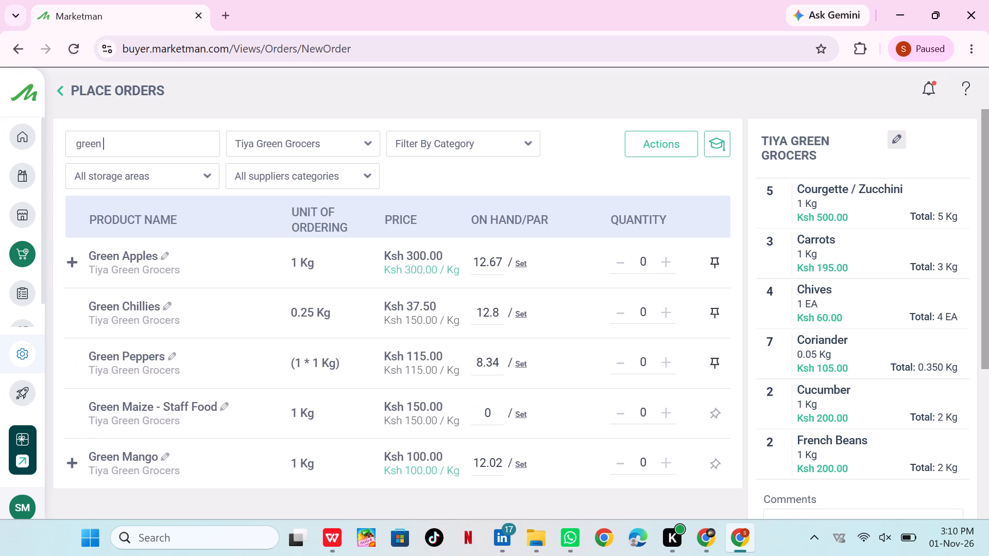
type("p")
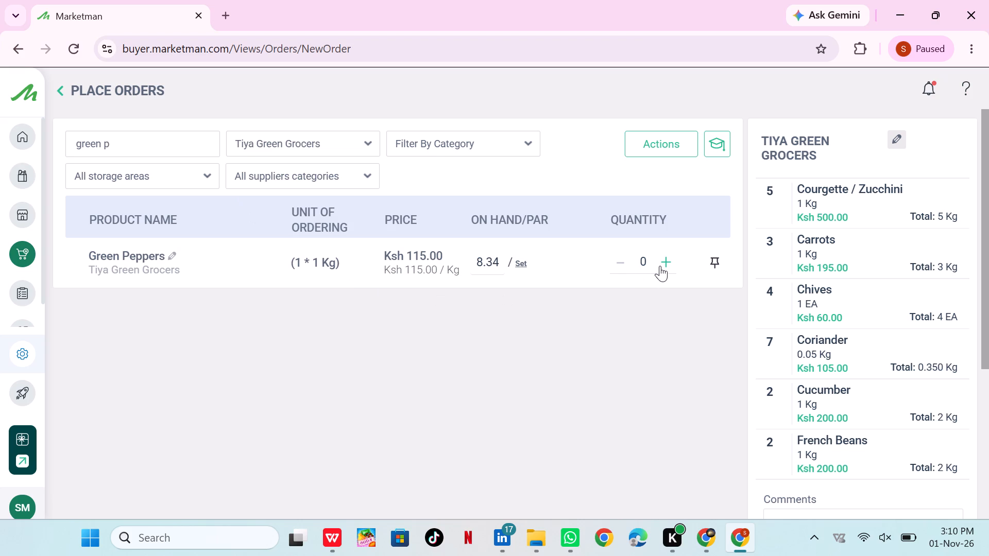
left_click(660, 266)
left_click(660, 266)
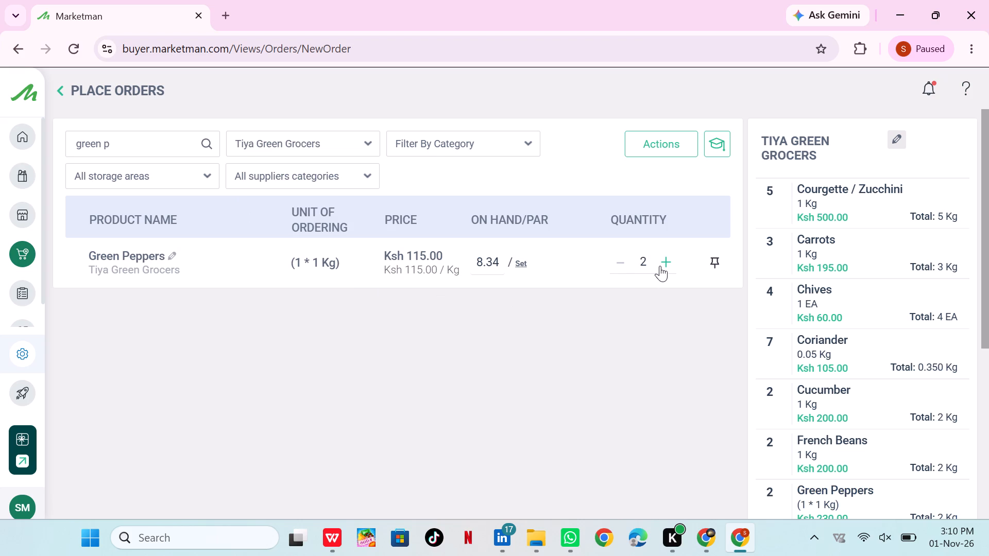
left_click(660, 266)
Search for "parsl" and add 4 of the 1 EA Italian Flat-Leaf Parsley to the order.
left_click(129, 146)
key("BackSpace")
key("BackSpace")
key("BackSpace")
key("BackSpace")
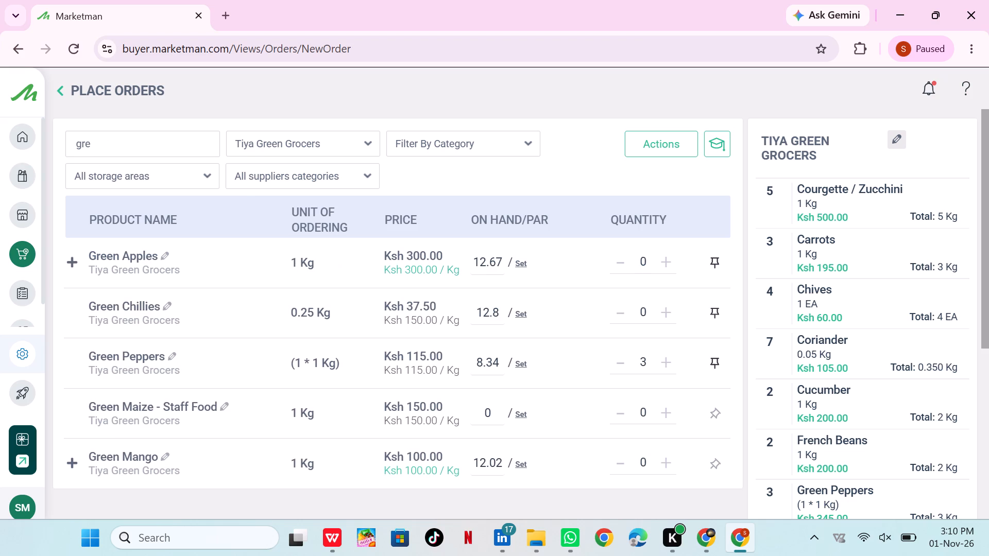
key("BackSpace")
key("BackSpace")
key("BackSpace")
type("parsl")
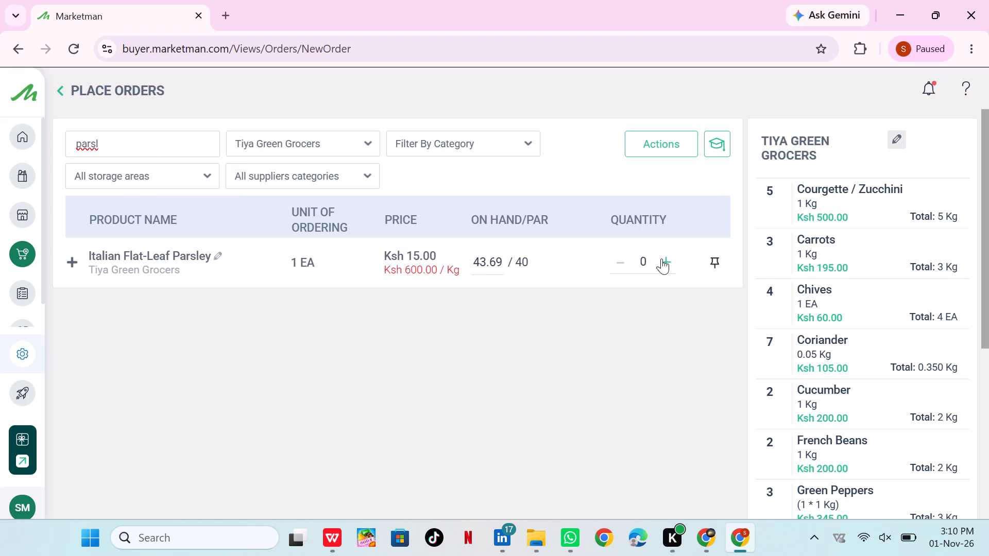
triple_click(661, 258)
left_click(661, 258)
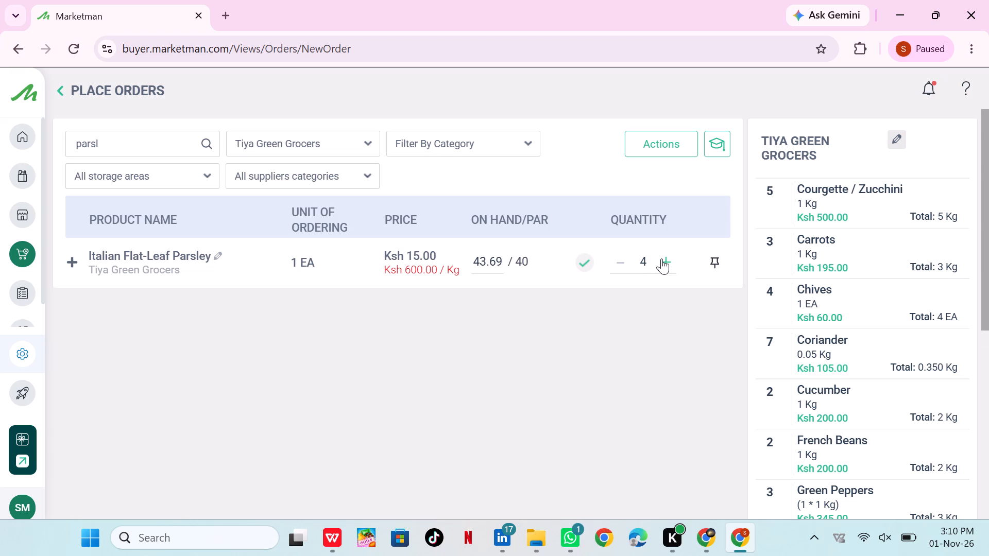
Search for "palak" and add 28 of the (1 * 1 EA) Palak to the order.
left_click(154, 149)
key("BackSpace")
key("BackSpace")
key("BackSpace")
key("semicolon")
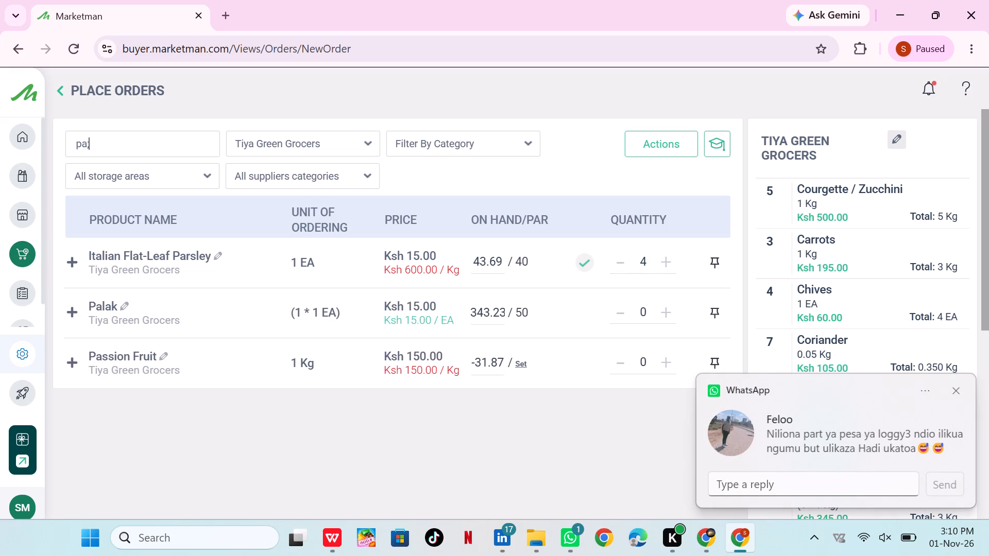
key("BackSpace")
type("lak")
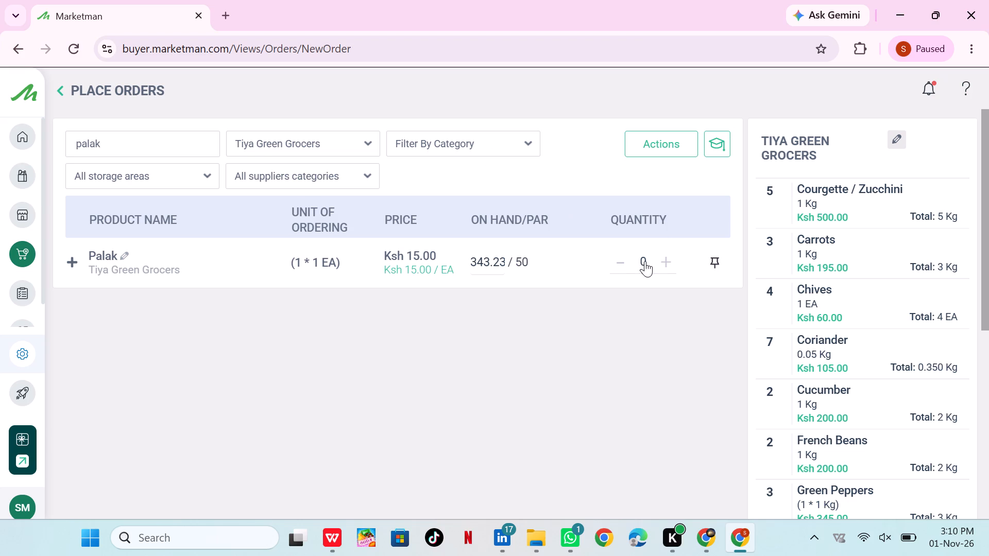
triple_click(663, 255)
left_click(663, 255)
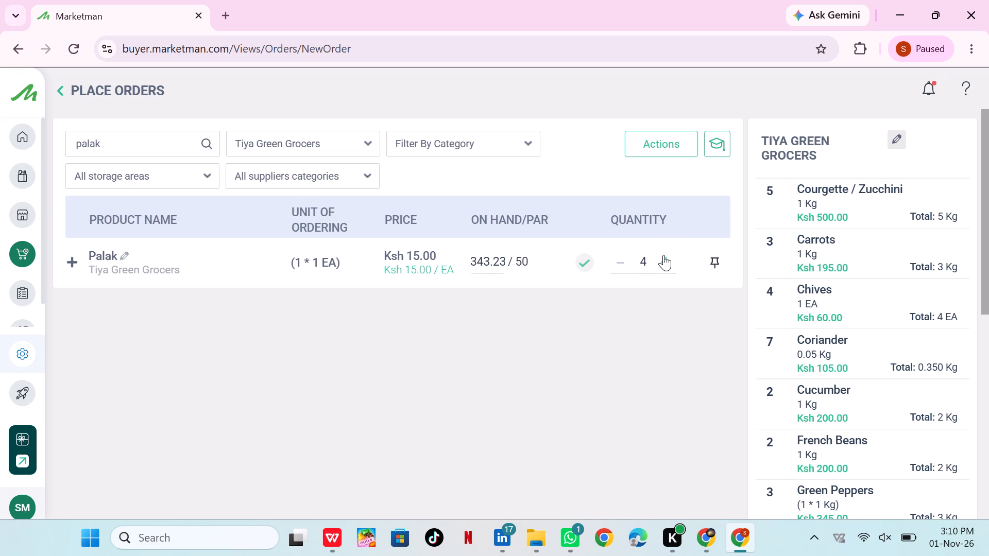
triple_click(663, 255)
triple_click(663, 255)
left_click(663, 255)
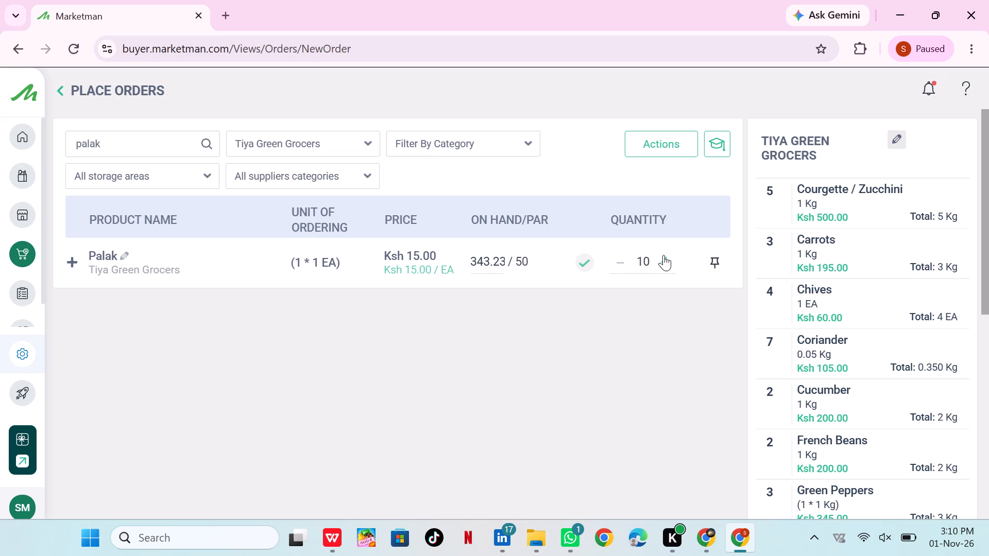
triple_click(663, 255)
triple_click(663, 255)
left_click(663, 255)
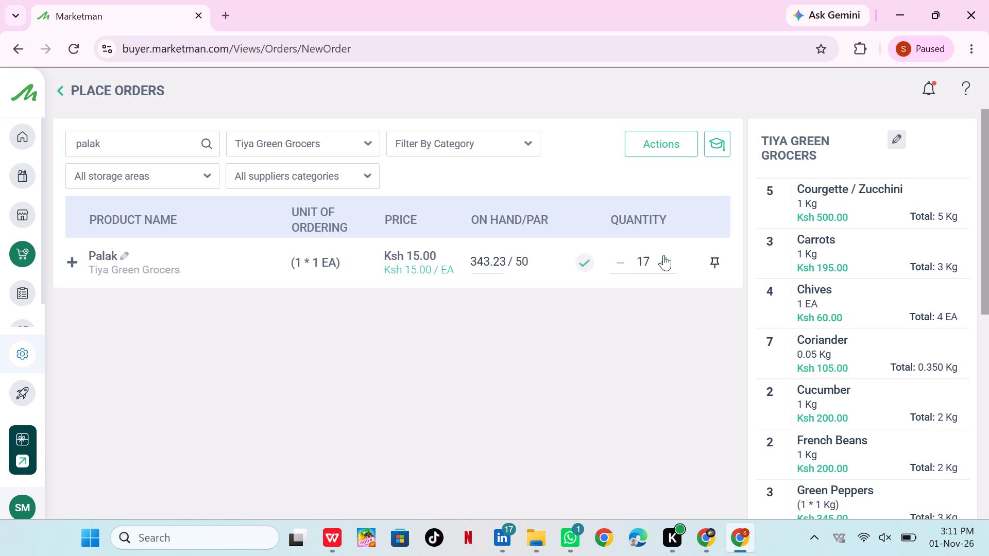
left_click(663, 255)
triple_click(663, 255)
triple_click(663, 255)
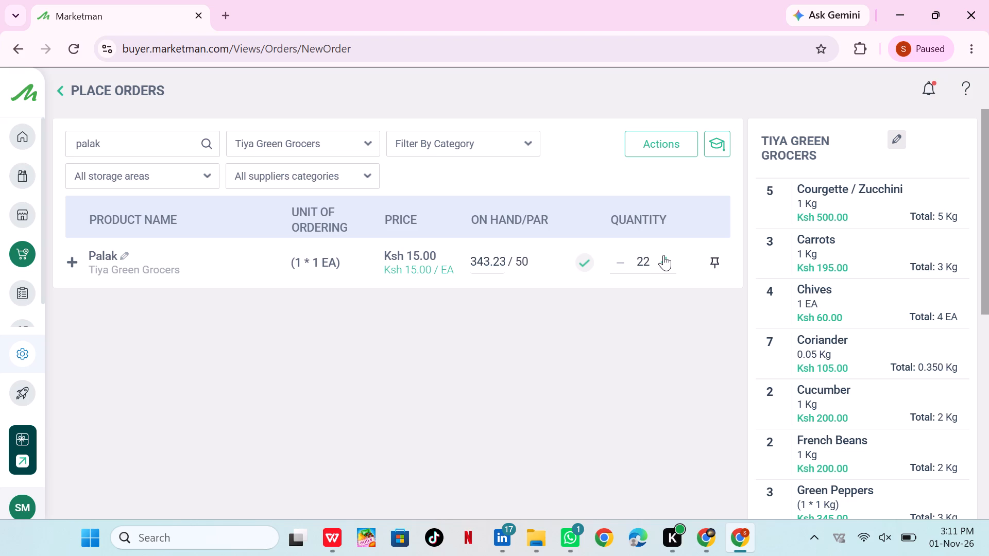
left_click(663, 255)
left_click(663, 255)
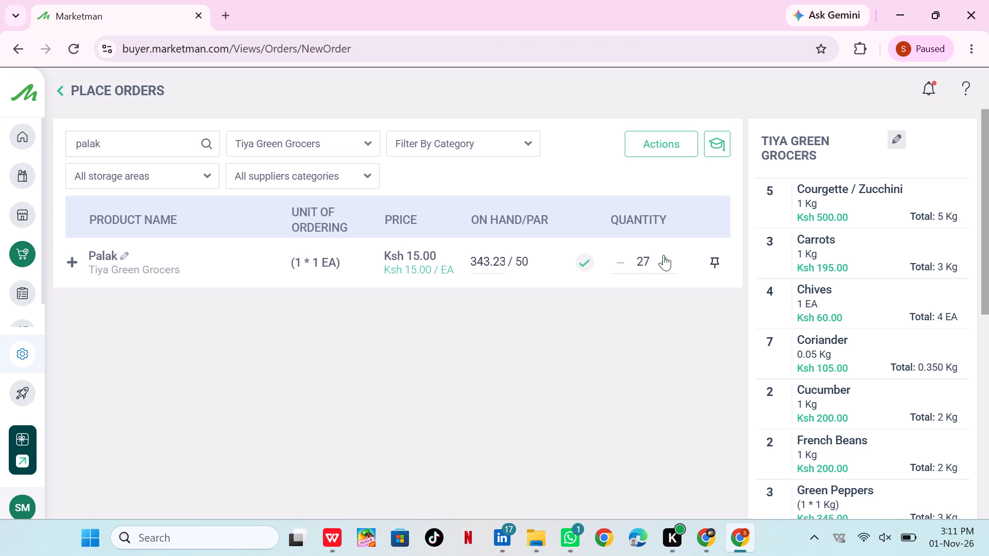
left_click(663, 255)
Search for "pota" and add 35 of the 1 Kg Irish Potatoes to the order.
left_click(141, 150)
key("BackSpace")
key("BackSpace")
key("BackSpace")
key("BackSpace")
type("otar")
key("BackSpace")
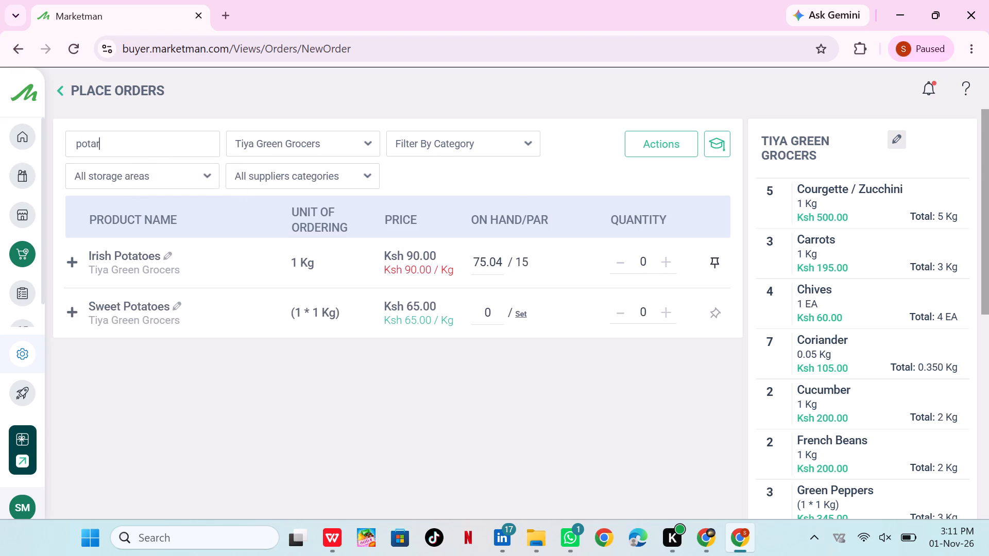
double_click(664, 264)
triple_click(664, 264)
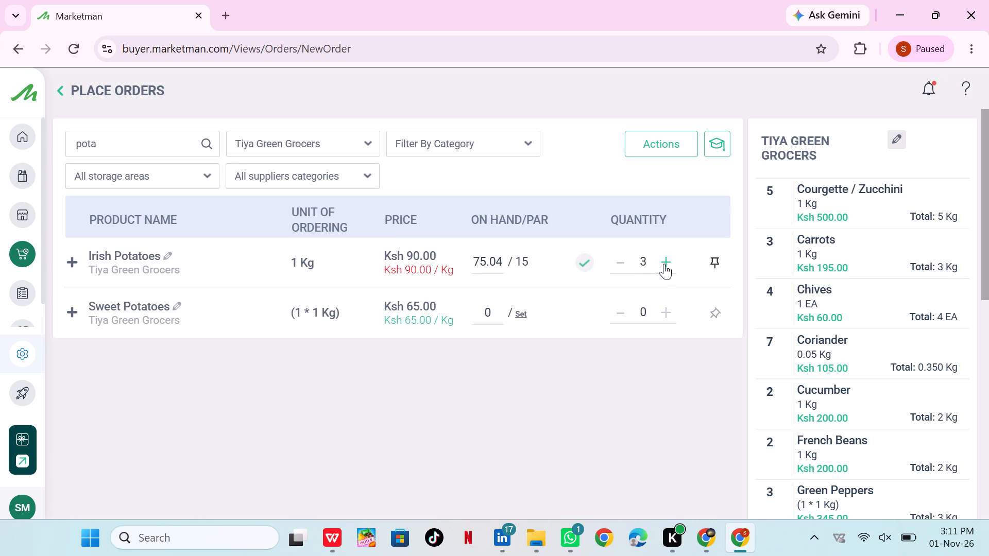
triple_click(664, 264)
triple_click(664, 264)
triple_click(664, 264)
triple_click(664, 264)
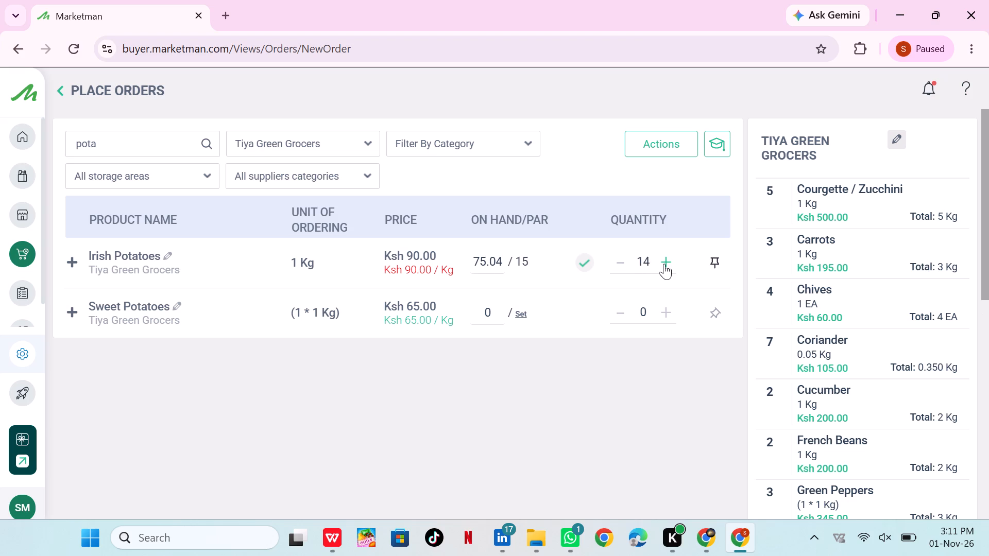
left_click(664, 264)
triple_click(664, 264)
triple_click(664, 264)
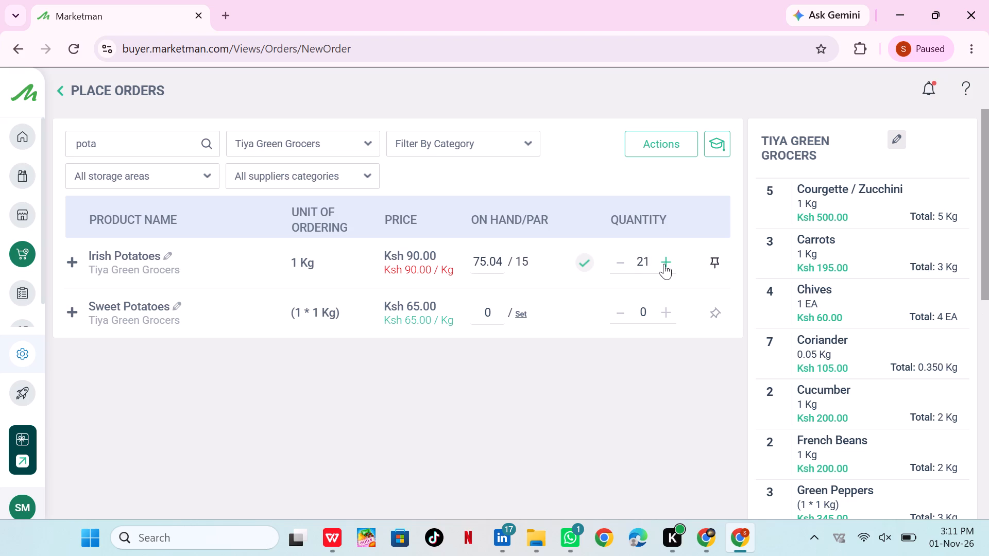
triple_click(664, 264)
triple_click(664, 264)
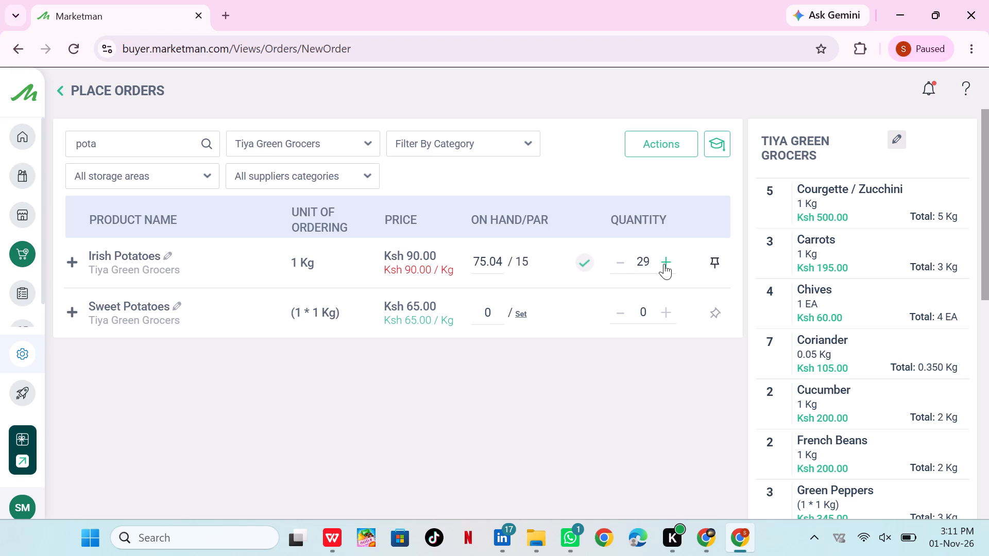
left_click(664, 264)
left_click(664, 264)
left_click(664, 264)
left_click(664, 264)
left_click(664, 264)
Search for "onion" and add 19 of the (1 * 1 Kg) Red Onion to the order.
left_click(151, 146)
key("BackSpace")
key("BackSpace")
key("BackSpace")
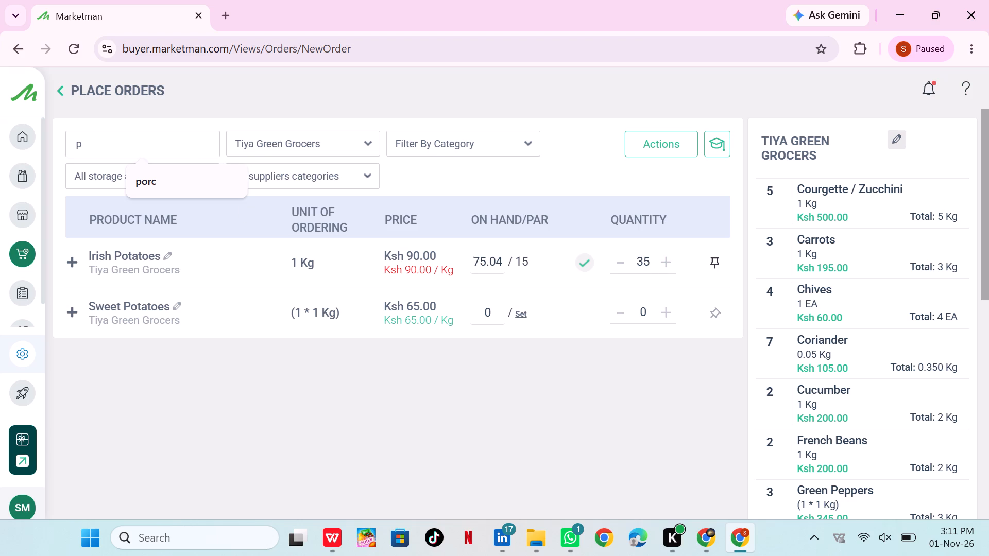
key("BackSpace")
type("onion")
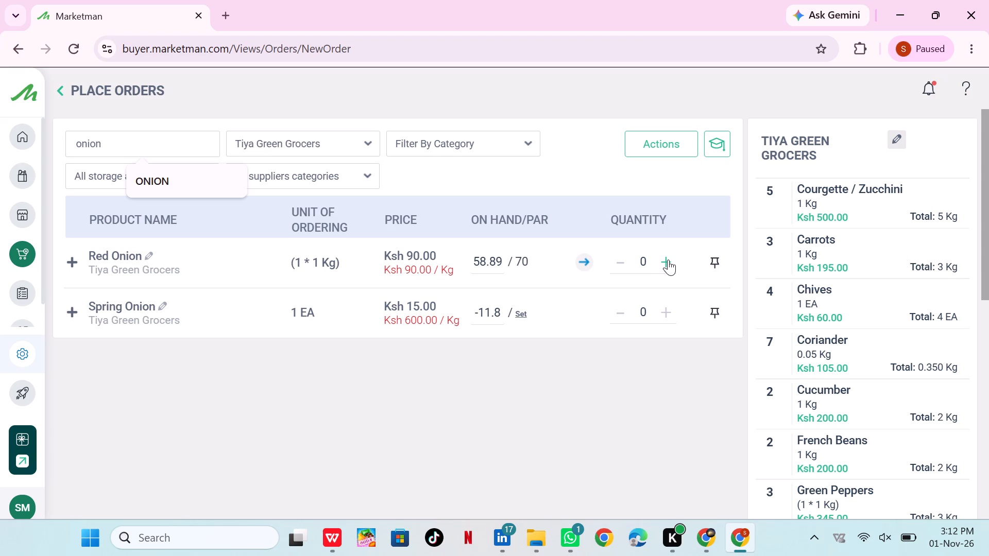
triple_click(668, 259)
triple_click(668, 259)
left_click(668, 259)
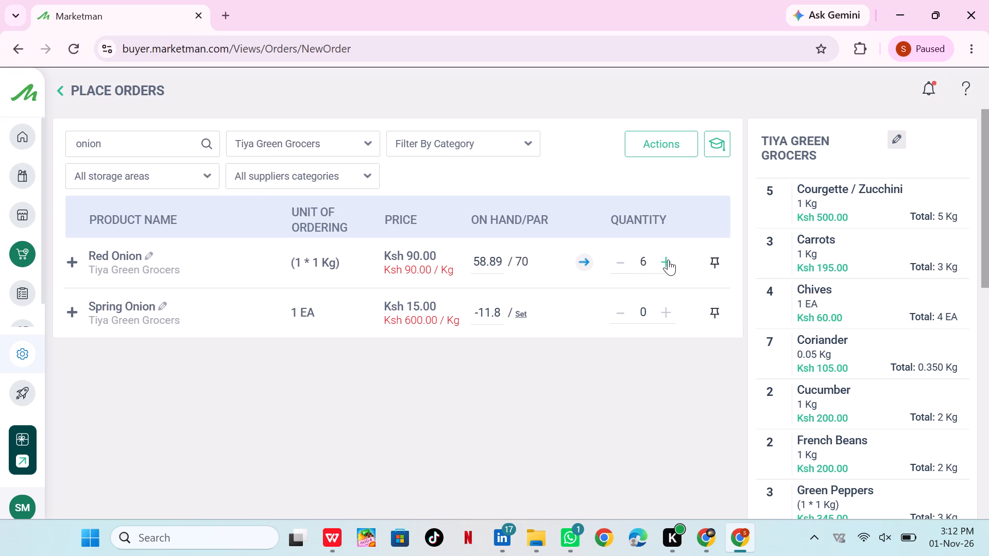
triple_click(668, 259)
triple_click(668, 259)
left_click(668, 259)
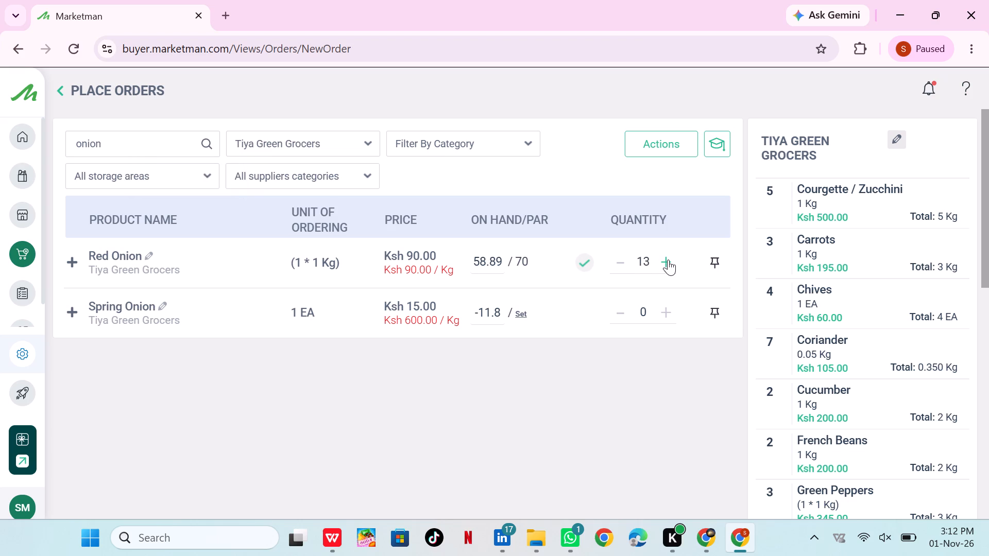
left_click(668, 259)
left_click(668, 259)
left_click(668, 259)
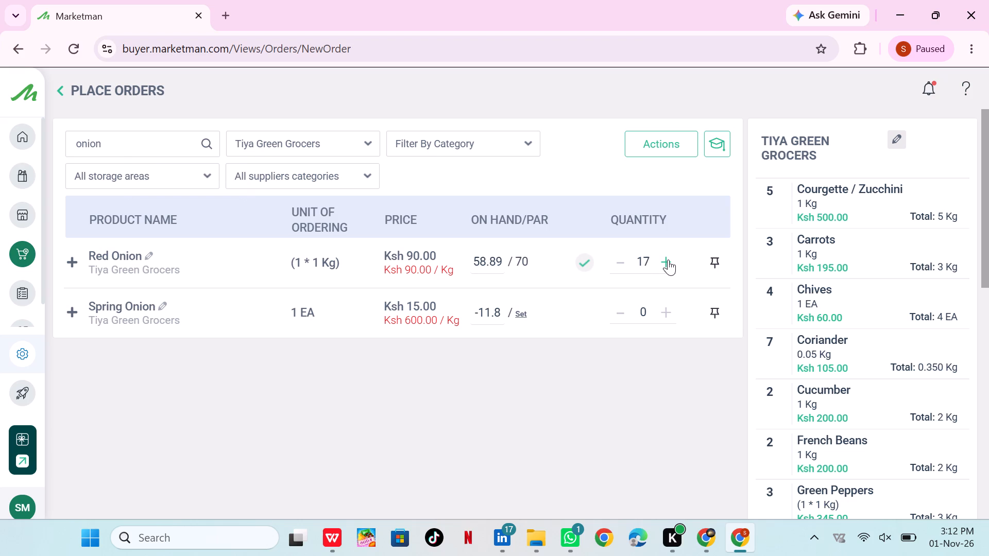
left_click(668, 259)
left_click(668, 259)
Search for "red p" and add 4 of the 1 Kg Red peppers to the order.
left_click(112, 145)
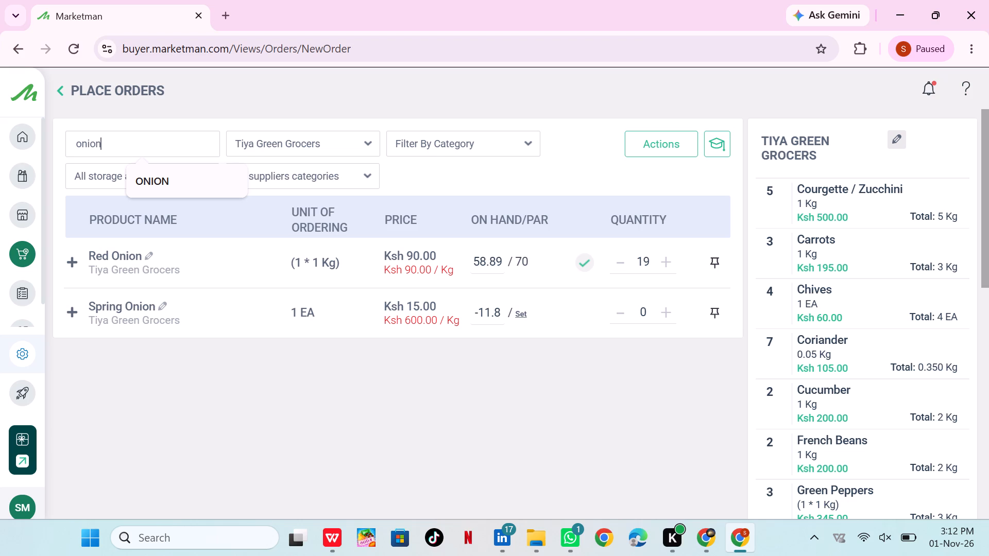
key("BackSpace")
key("BackSpace")
key("BackSpace")
key("BackSpace")
key("BackSpace")
type("red p")
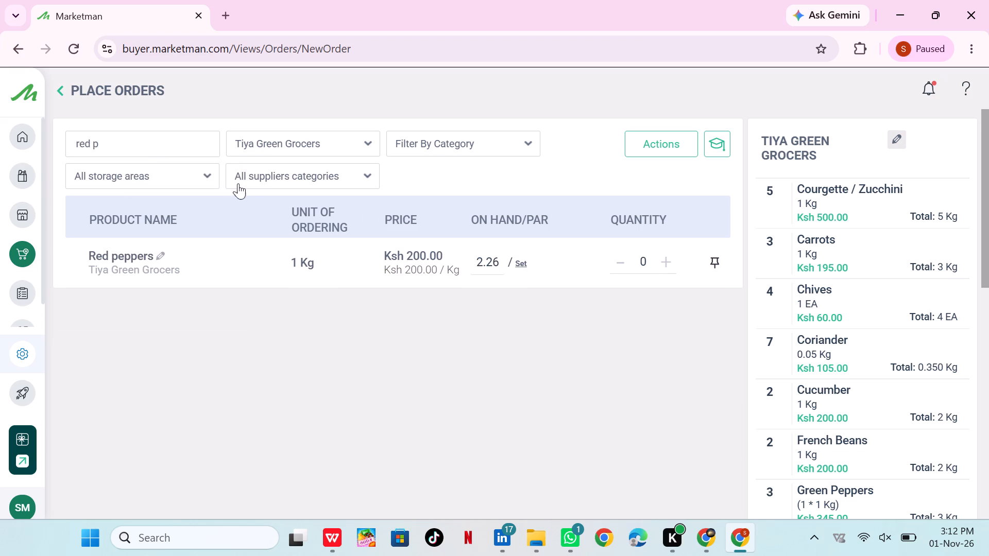
triple_click(662, 261)
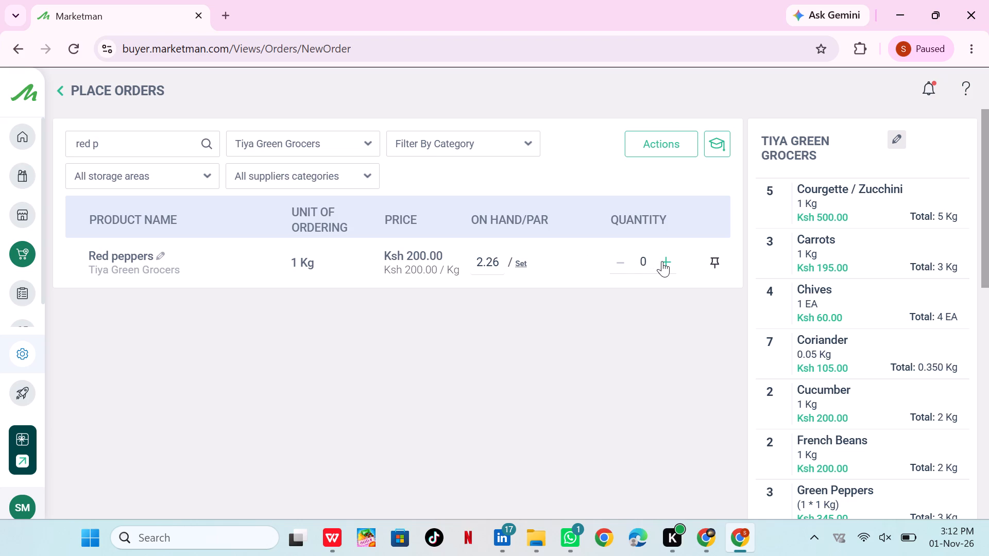
left_click(662, 261)
Search for "rosem" and add 2 of the 1 EA Rosemary to the order.
left_click(119, 141)
key("BackSpace")
key("BackSpace")
key("BackSpace")
key("BackSpace")
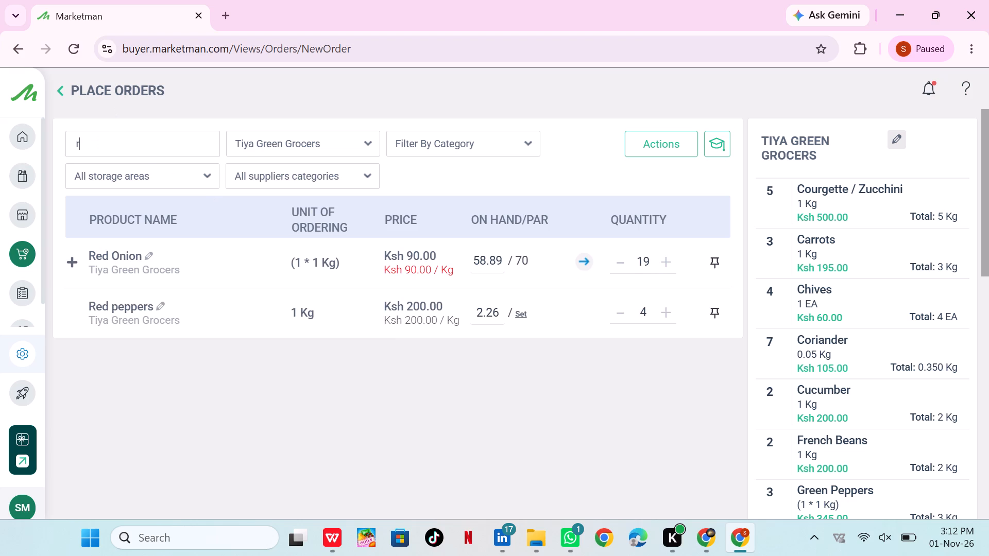
key("o")
type("sem")
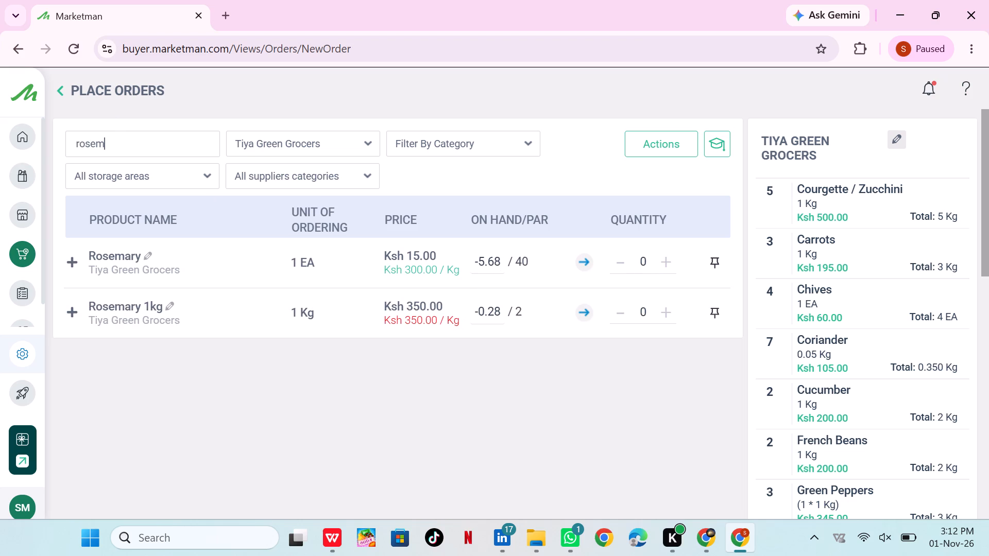
left_click(663, 262)
left_click(663, 262)
Search for "spinach" and add 40 of the 1 EA Spinach bunches (approx 500g) to the order.
left_click(121, 147)
key("BackSpace")
key("BackSpace")
key("BackSpace")
key("BackSpace")
key("BackSpace")
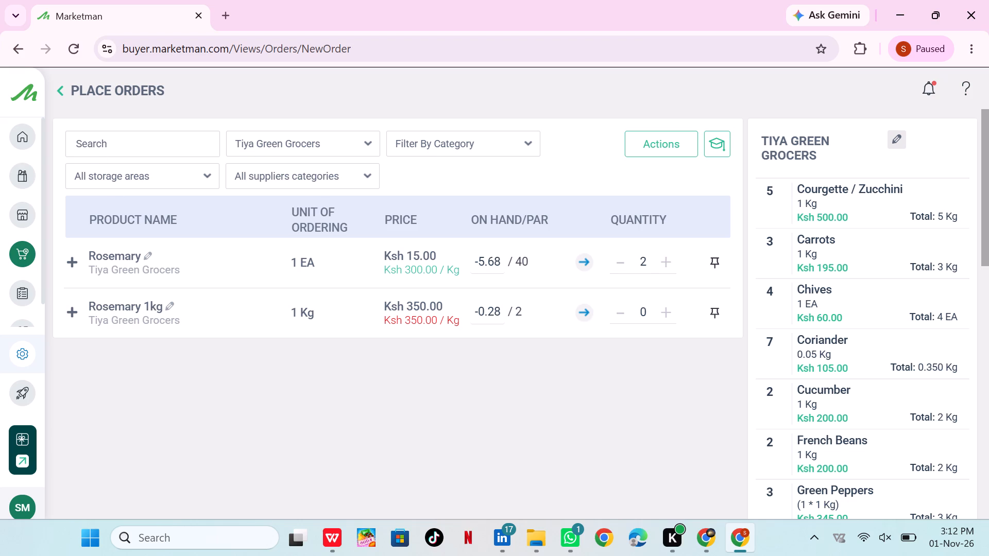
type("spinach")
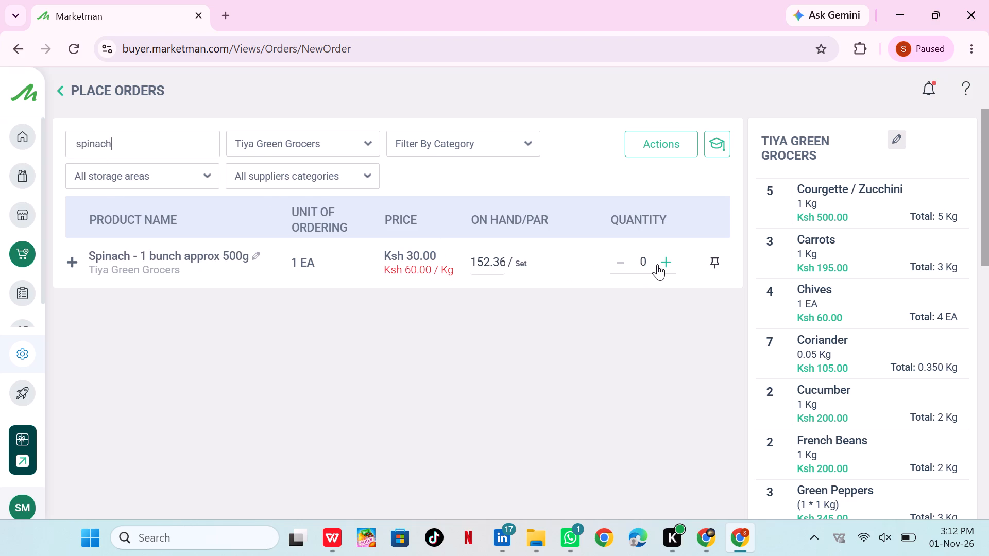
triple_click(657, 264)
triple_click(657, 264)
triple_click(657, 264)
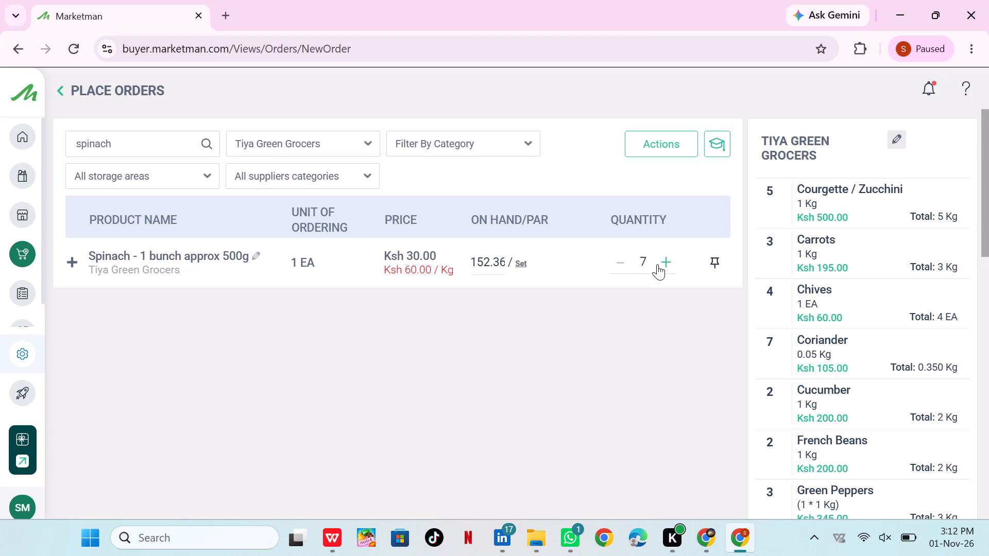
triple_click(657, 264)
triple_click(657, 264)
triple_click(657, 264)
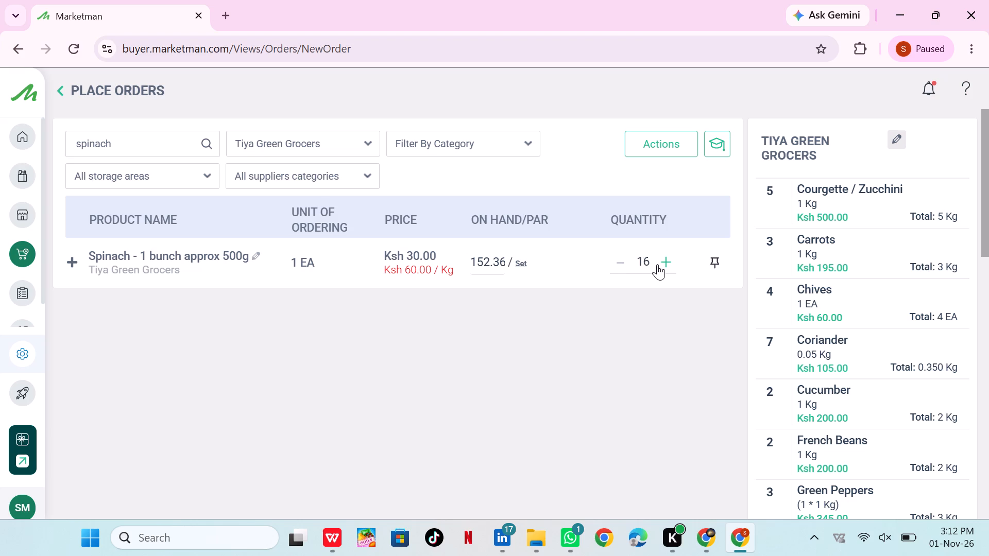
triple_click(657, 264)
triple_click(657, 264)
left_click(657, 264)
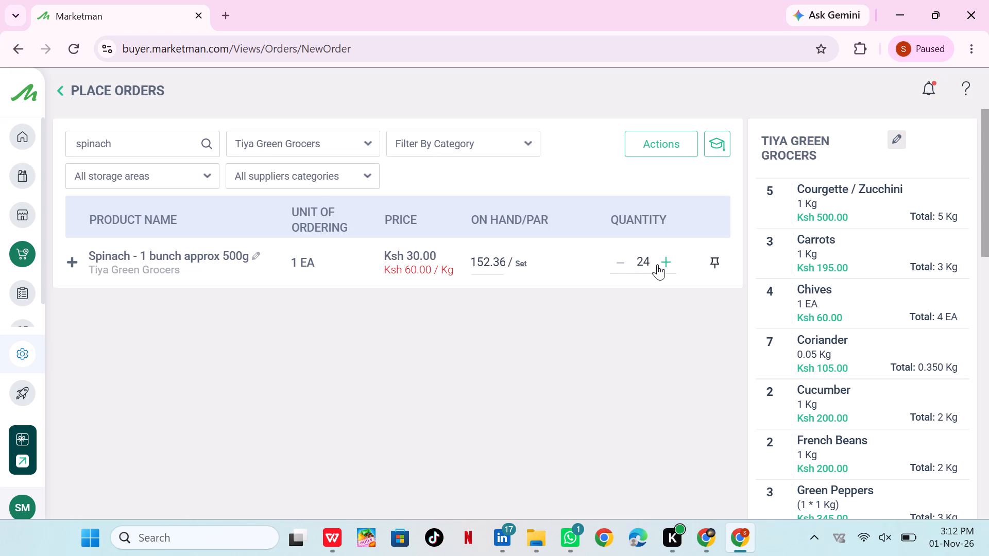
triple_click(657, 264)
triple_click(657, 264)
triple_click(657, 264)
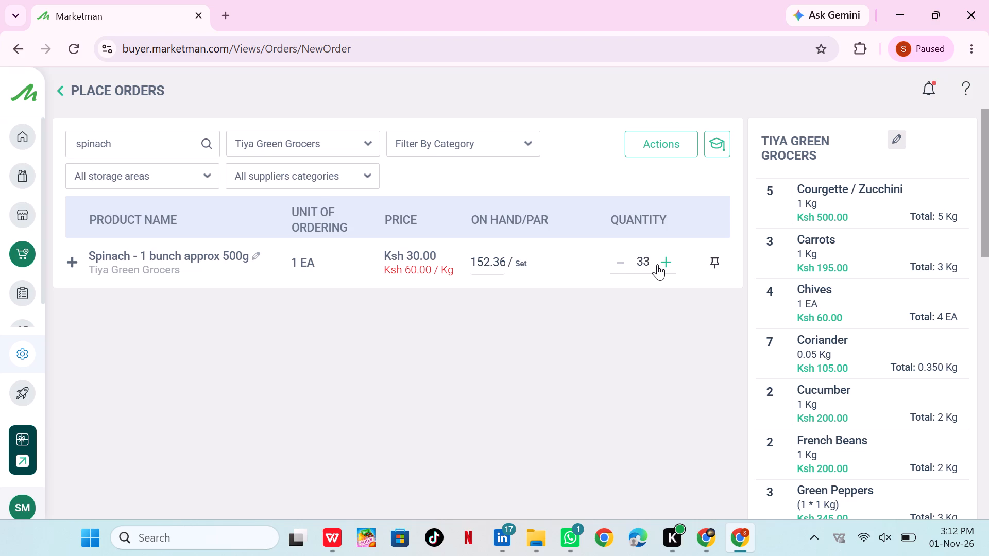
triple_click(657, 264)
double_click(657, 264)
left_click(657, 264)
Search for "spring" and add 4 of the 1 EA Spring Onion to the order.
left_click(131, 150)
key("BackSpace")
key("BackSpace")
key("BackSpace")
key("BackSpace")
key("BackSpace")
type("ring")
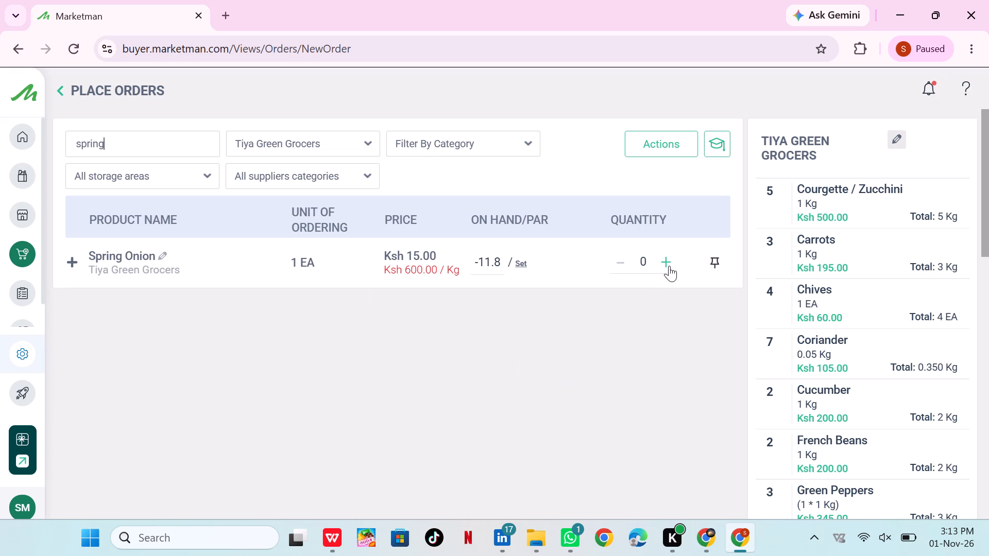
triple_click(669, 266)
left_click(669, 266)
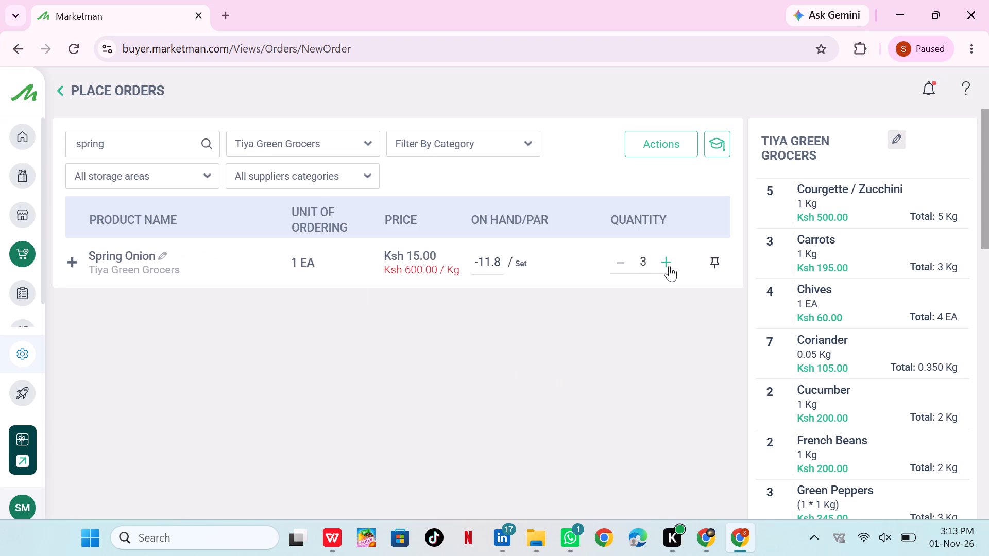
left_click(669, 266)
left_click(616, 263)
Search for "tomato" and add 16 of the (1 * 1 Kg) Tomatoes to the order.
left_click(128, 155)
key("BackSpace")
key("BackSpace")
key("BackSpace")
key("BackSpace")
key("BackSpace")
key("BackSpace")
type("tomato")
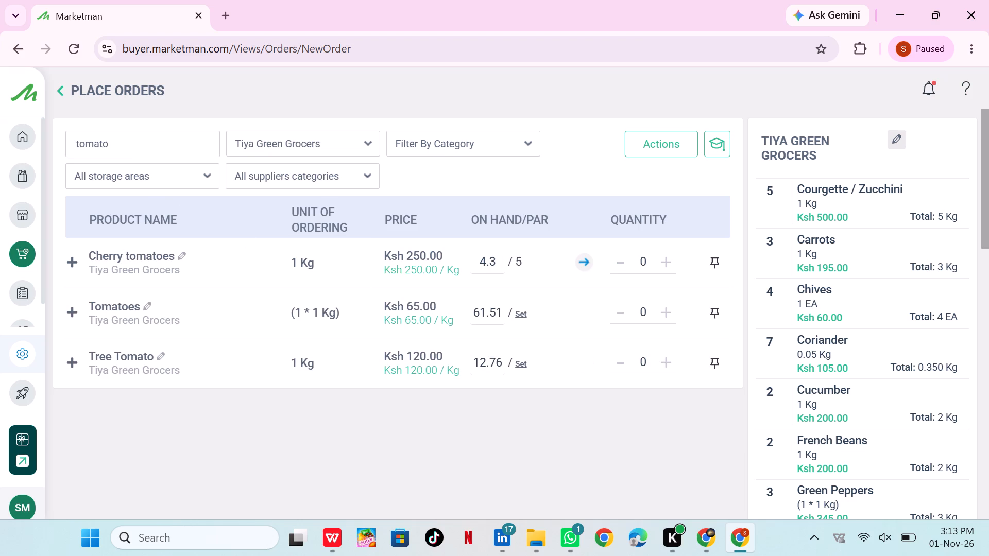
left_click(667, 312)
triple_click(667, 312)
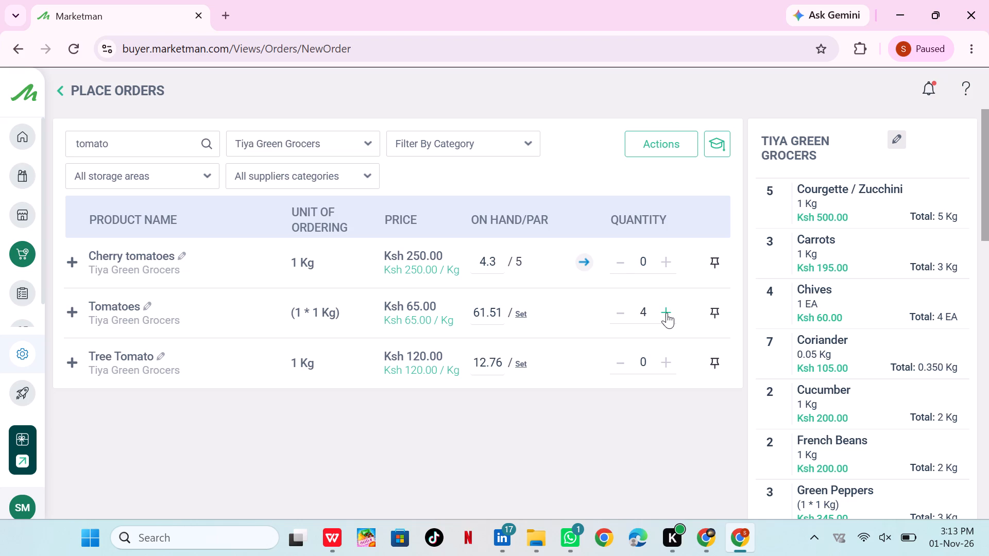
double_click(667, 312)
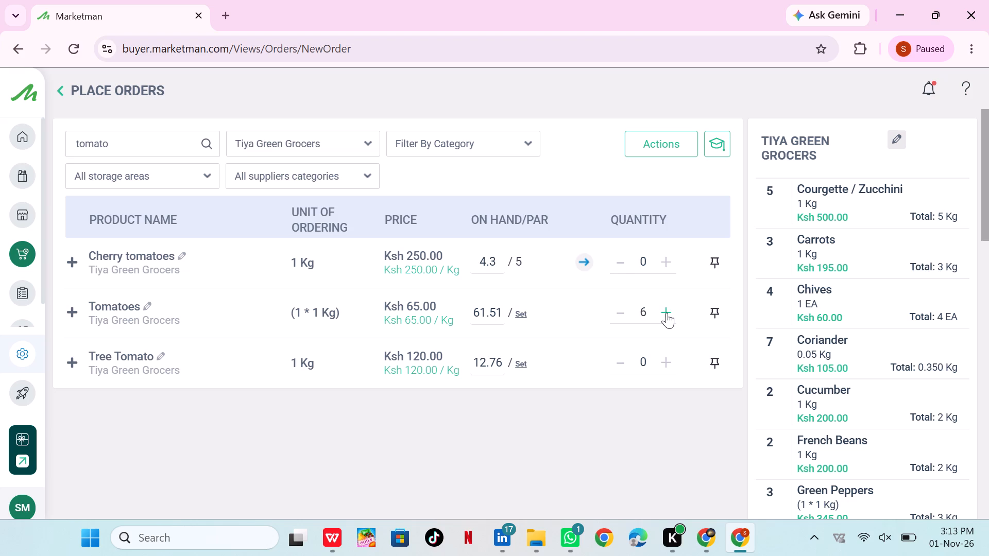
double_click(667, 312)
left_click(667, 312)
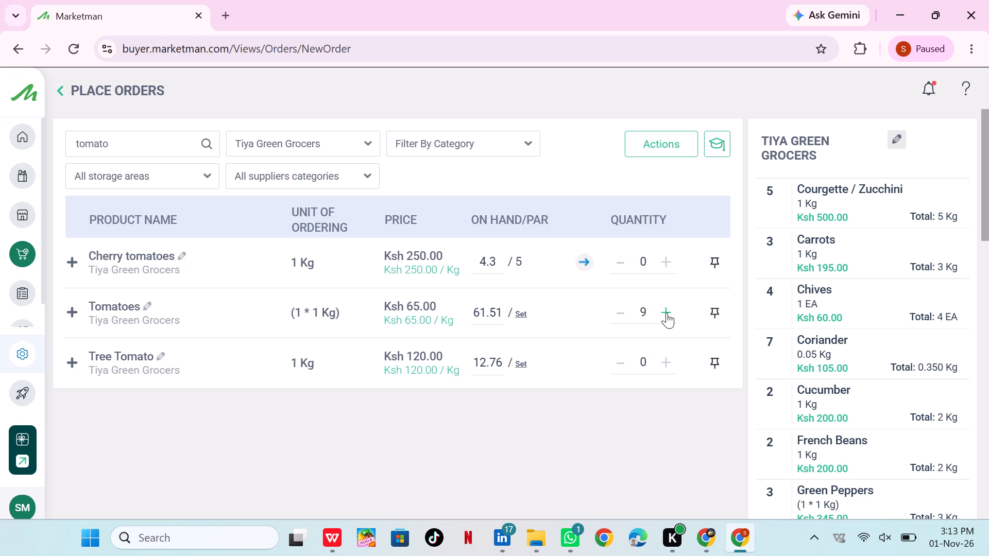
left_click(667, 312)
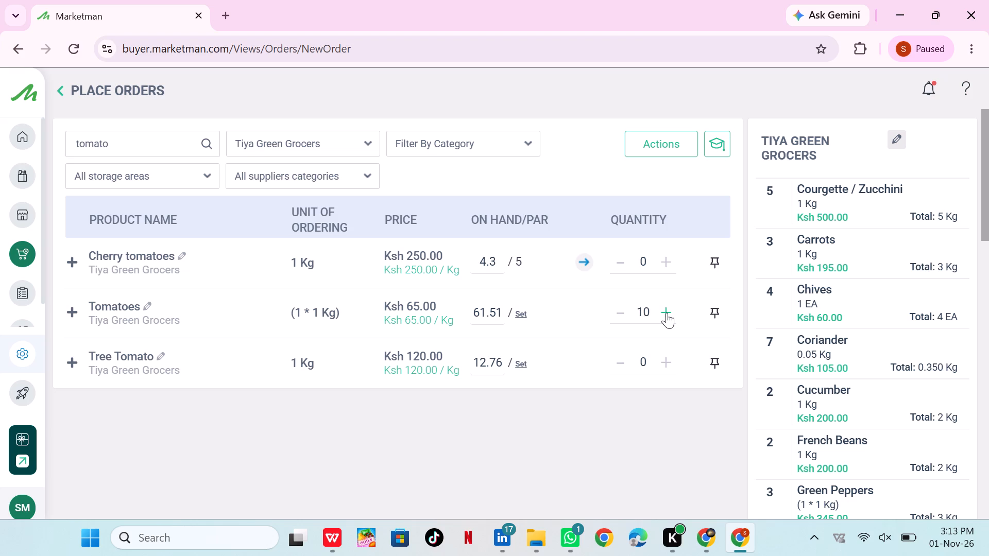
left_click(667, 312)
left_click(667, 312)
left_click(667, 312)
left_click(667, 312)
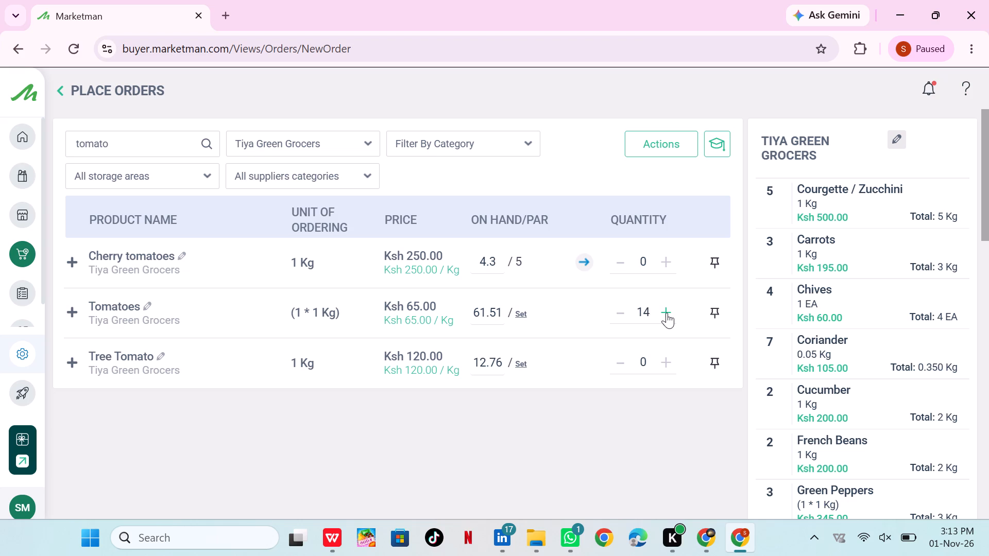
left_click(667, 312)
left_click(667, 312)
Search for "yell" and add 4 of the 1 Kg Yellow Peppers to the order.
left_click(114, 151)
key("BackSpace")
key("BackSpace")
key("BackSpace")
key("BackSpace")
key("BackSpace")
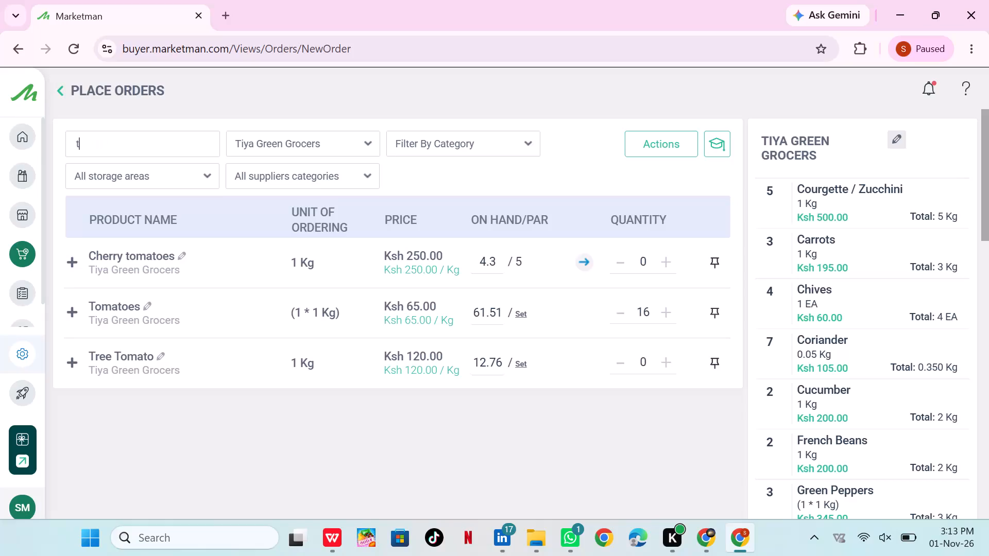
key("BackSpace")
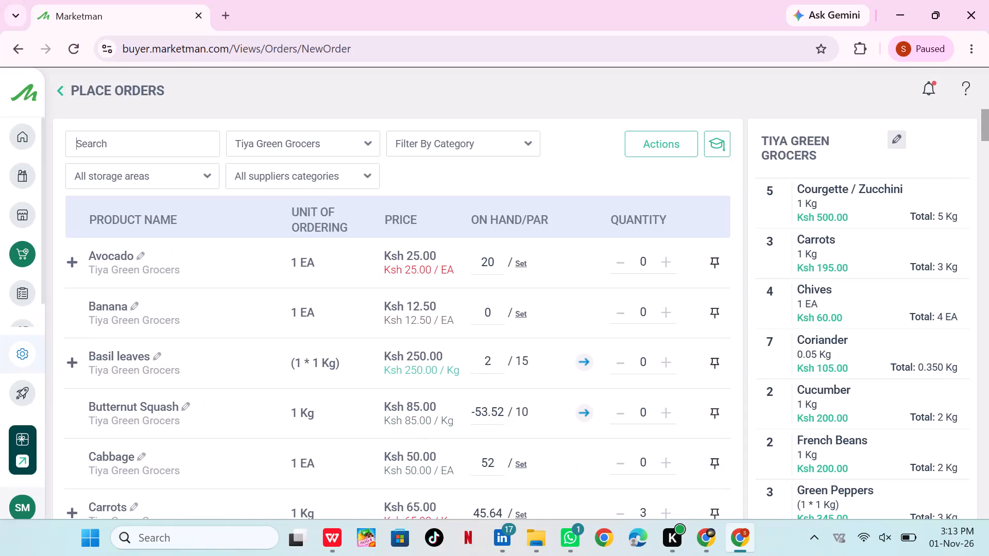
type("yell")
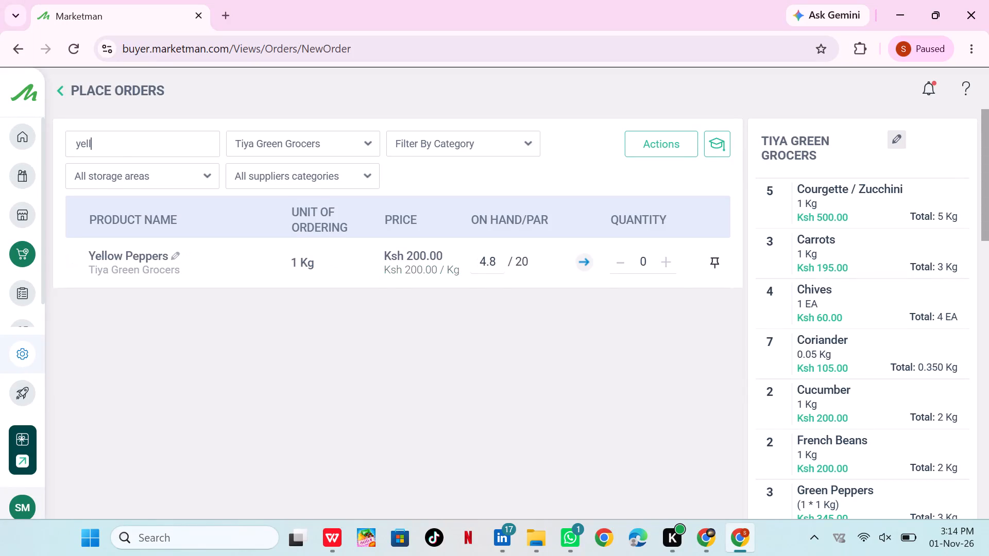
double_click(669, 261)
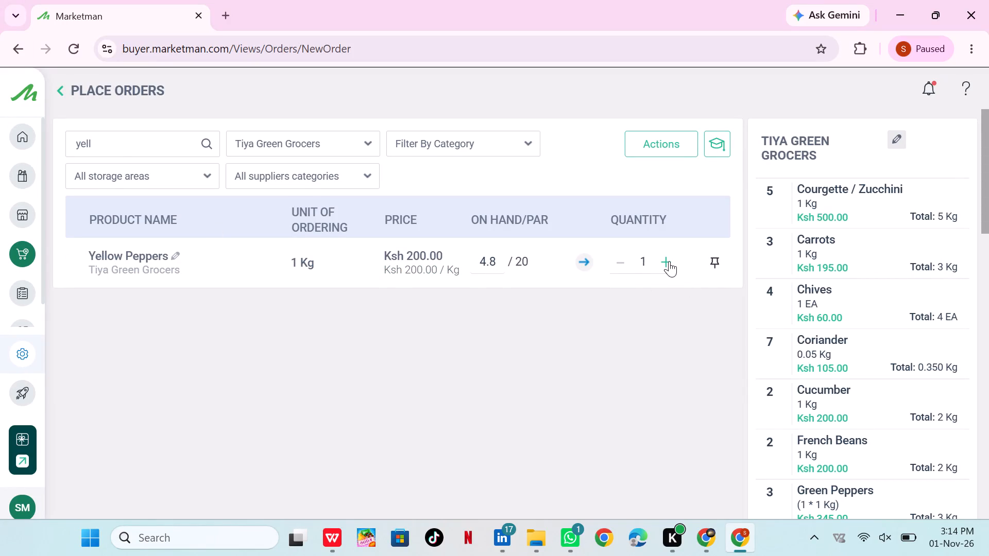
double_click(669, 261)
Search for "cabb" and add 12 of the 1 EA Cabbage to the order.
left_click(143, 148)
key("BackSpace")
key("BackSpace")
key("BackSpace")
key("BackSpace")
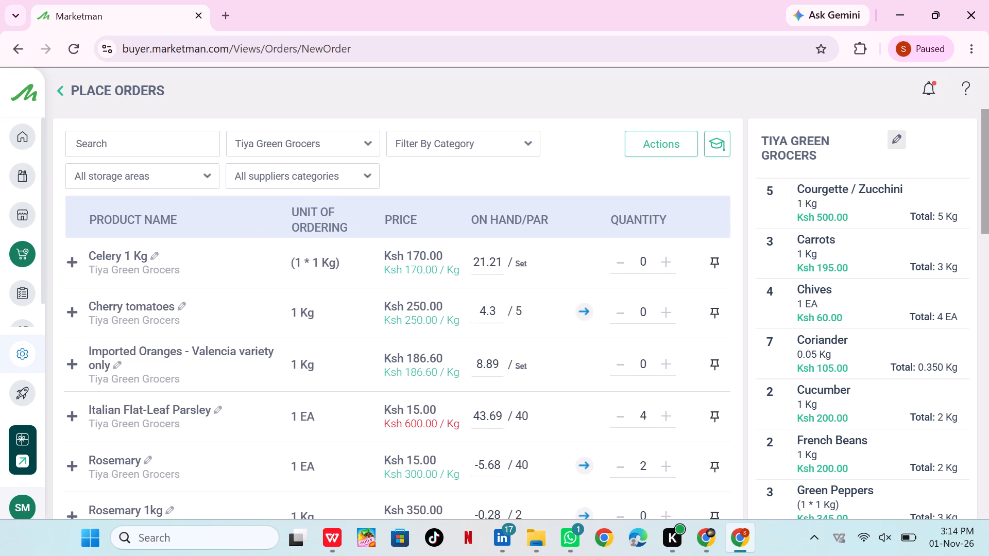
type("cabb")
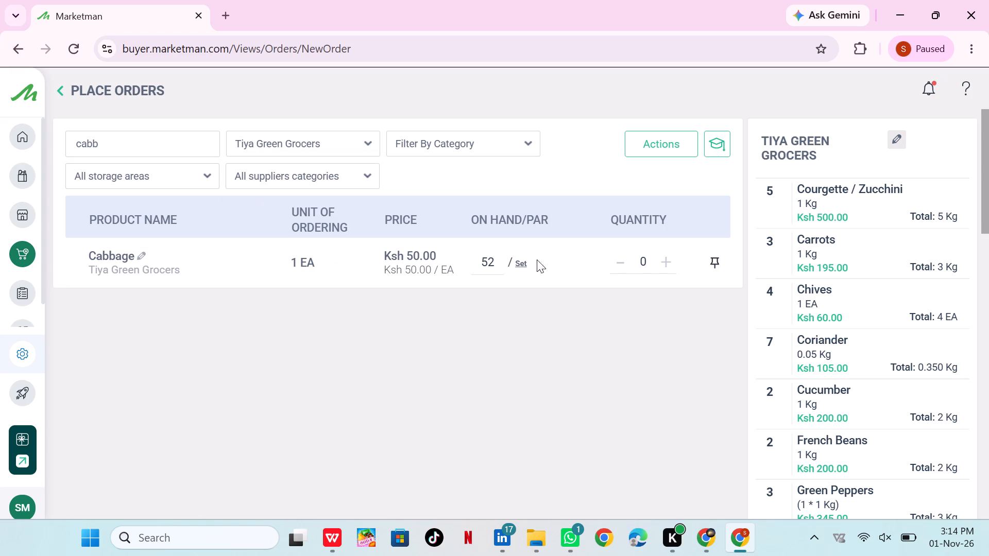
triple_click(662, 258)
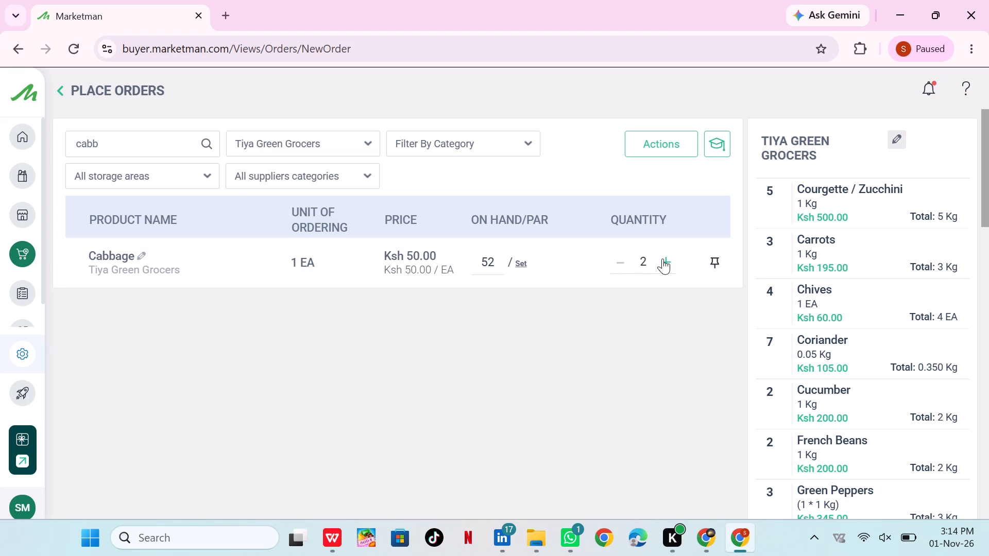
triple_click(662, 258)
triple_click(662, 258)
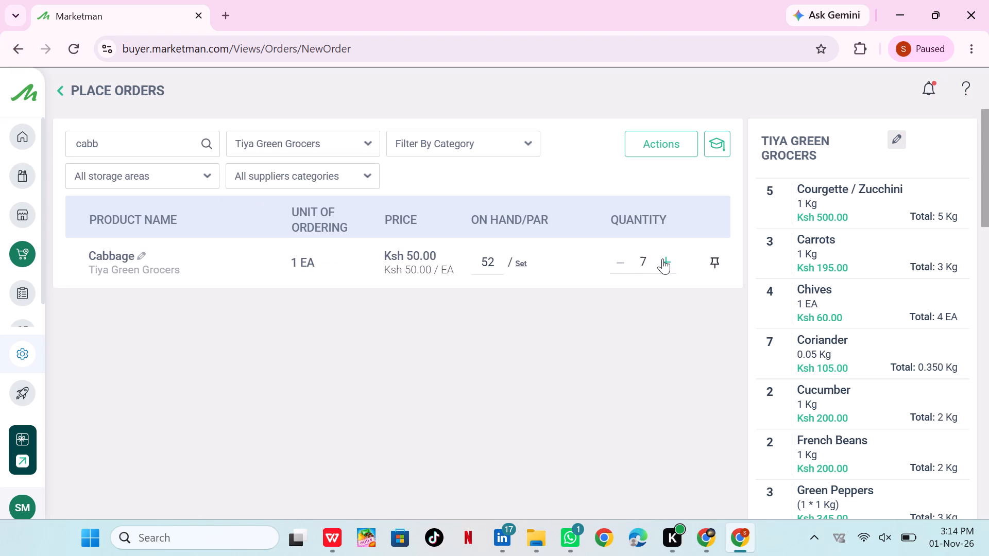
left_click(662, 258)
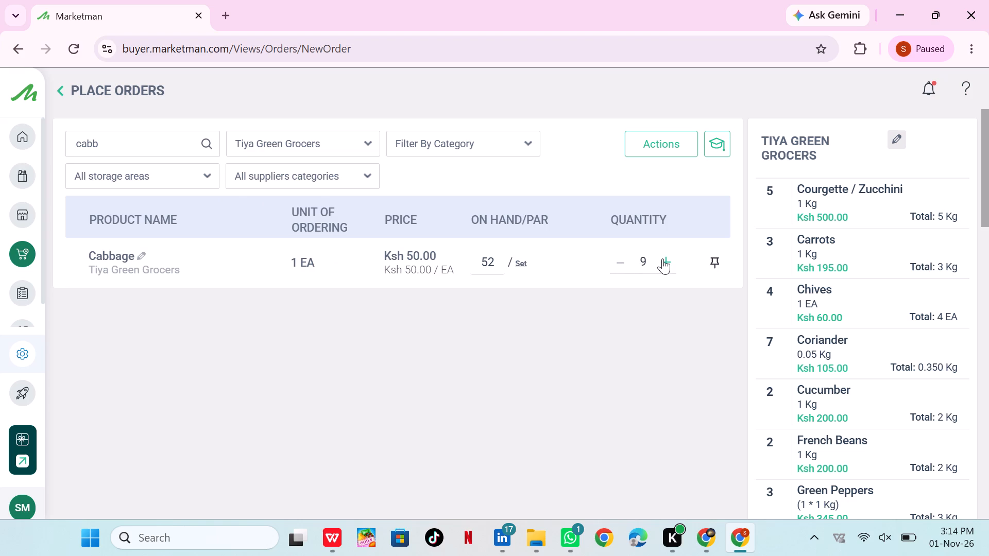
left_click(662, 258)
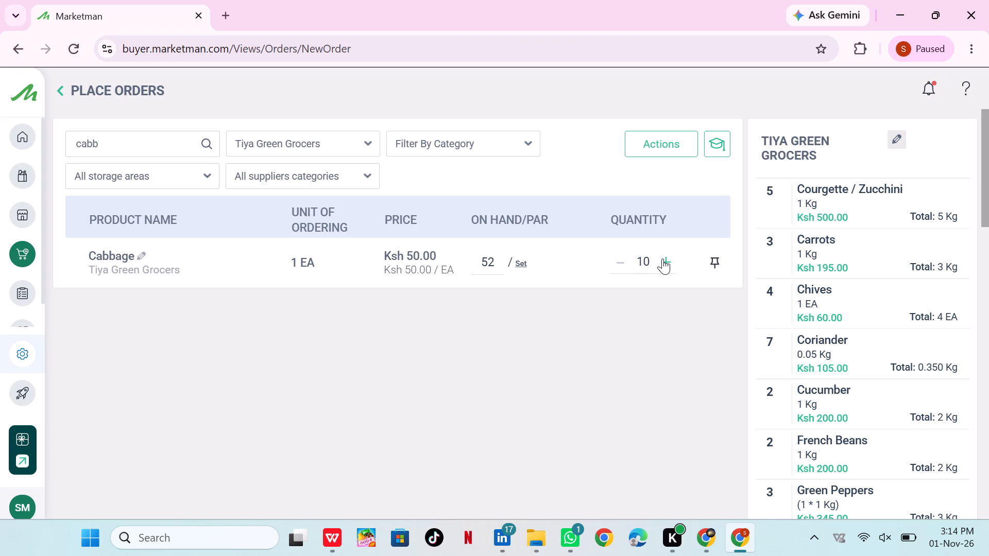
left_click(662, 258)
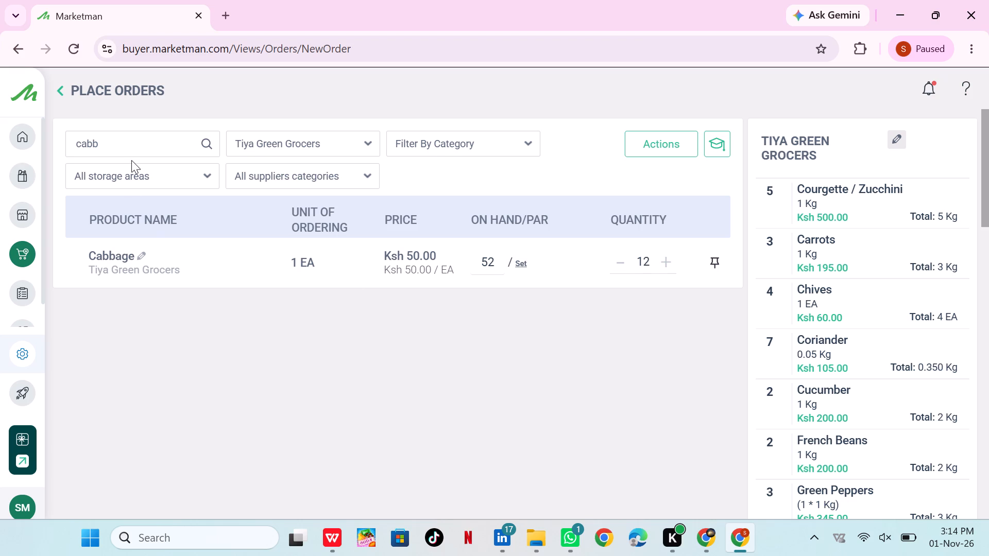
Search for "sage" and add 2 of the 1 EA sage to the order.
left_click(126, 153)
key("BackSpace")
key("BackSpace")
key("BackSpace")
key("BackSpace")
type("sage")
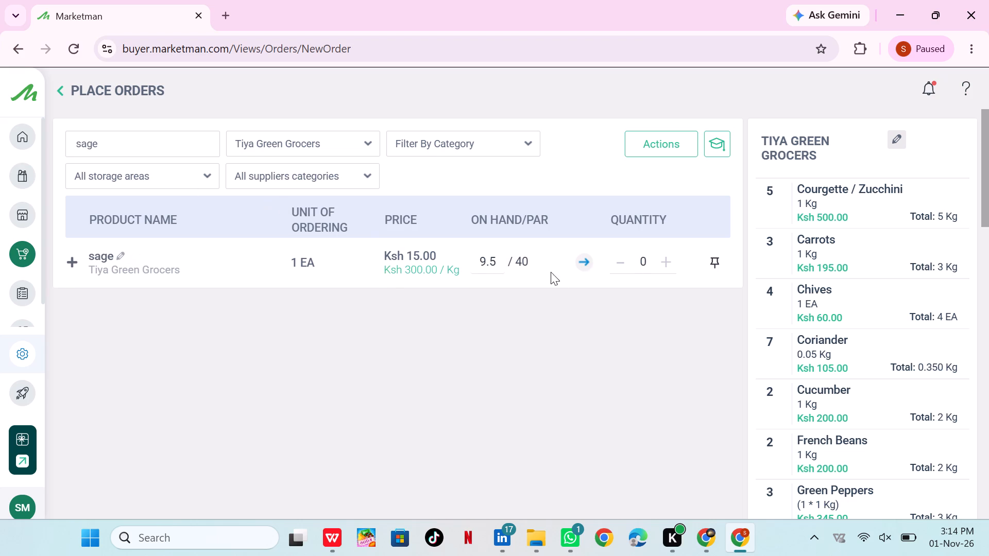
double_click(666, 266)
Search for "imported" and add 1 of the 1 Kg Imported Lemons to the order.
left_click(127, 143)
key("BackSpace")
key("BackSpace")
key("BackSpace")
key("BackSpace")
type("imported")
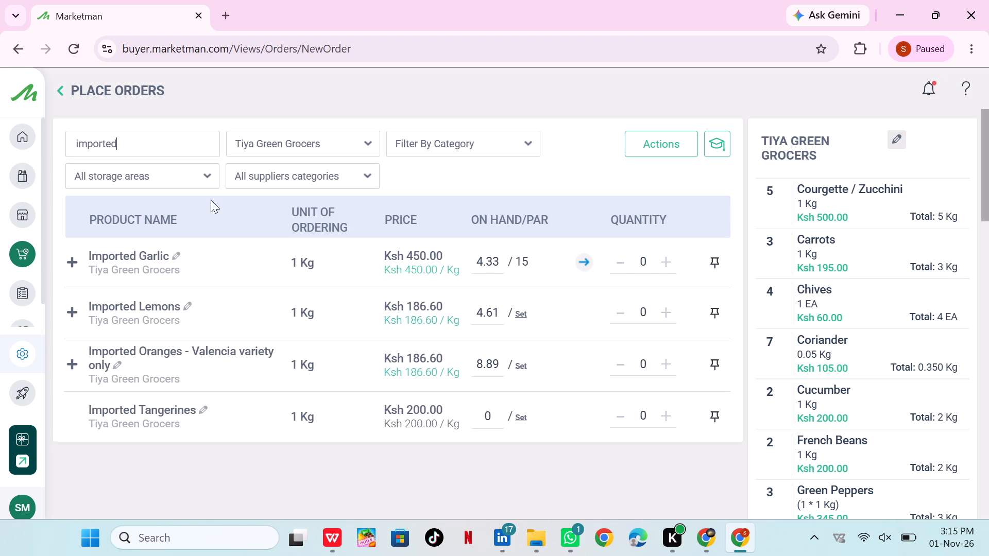
left_click(667, 308)
left_click(668, 308)
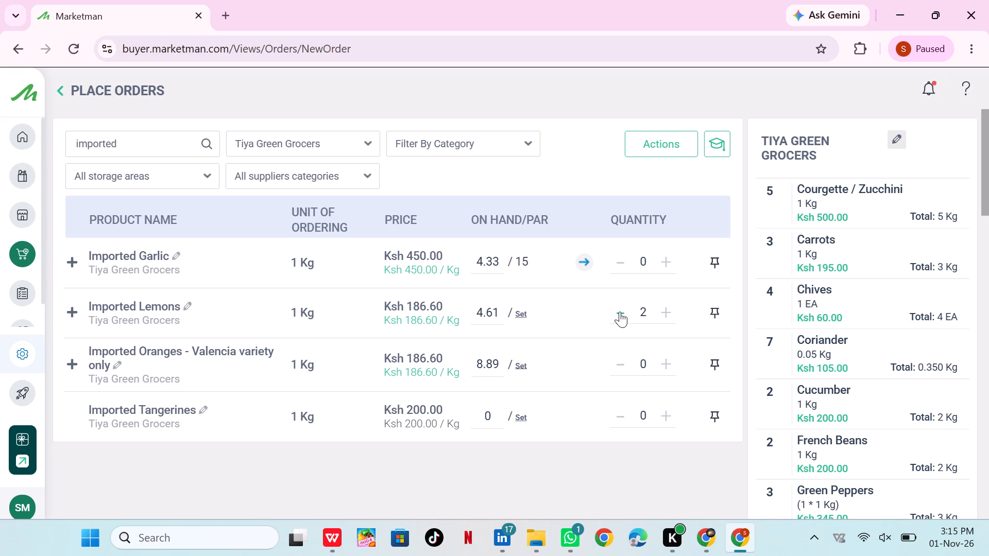
left_click(620, 311)
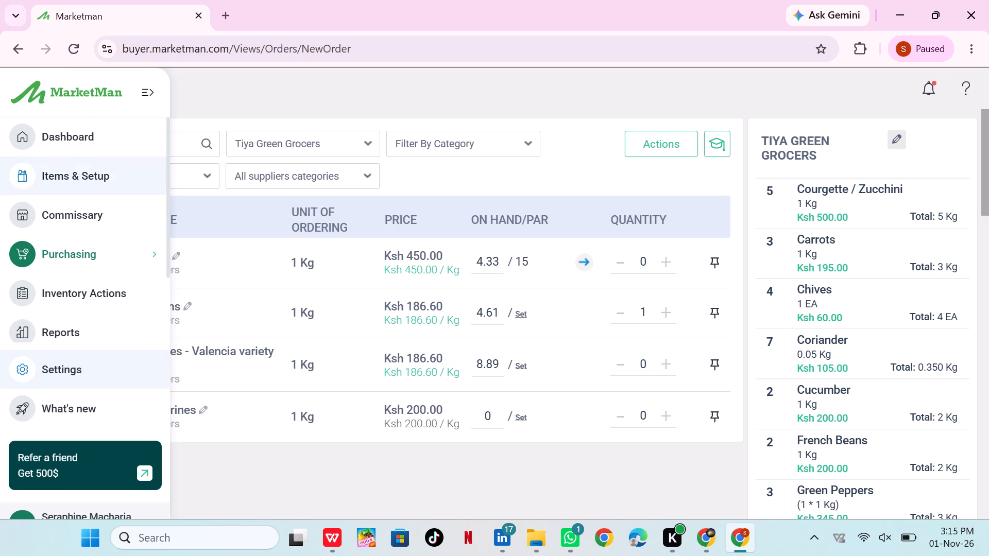
Add 10 of the 1 Kg Imported Oranges - Valencia variety only to the order.
left_click(181, 140)
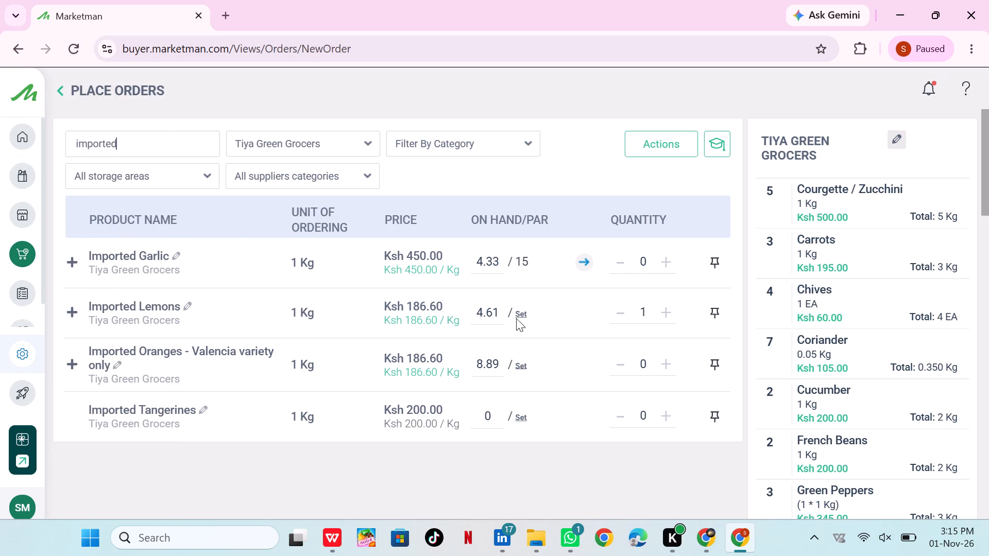
triple_click(661, 360)
triple_click(661, 360)
triple_click(661, 360)
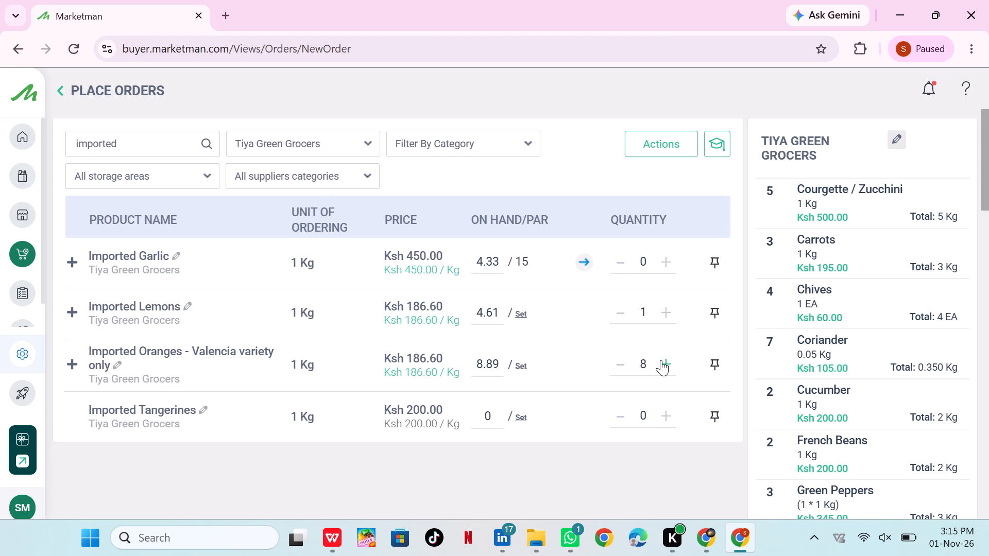
double_click(661, 360)
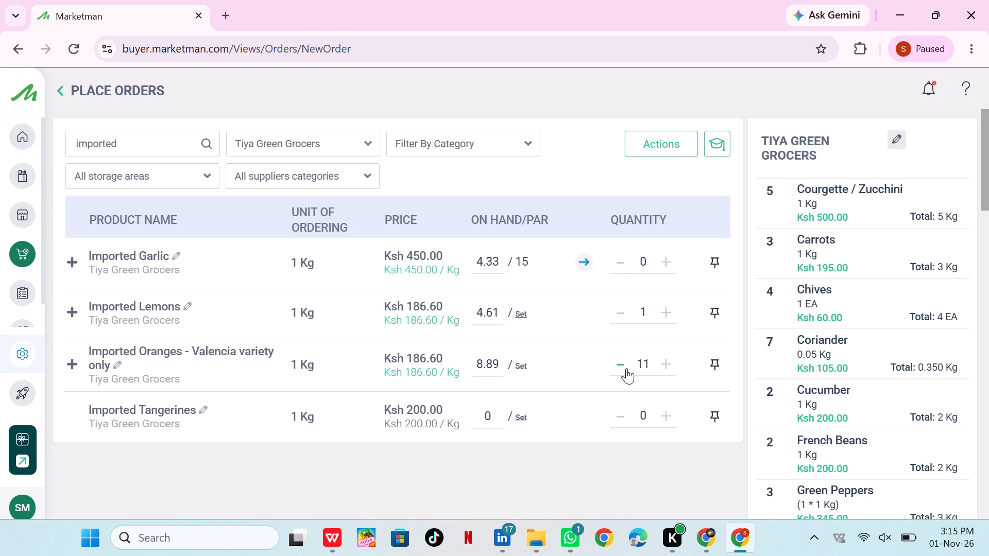
left_click(624, 367)
Search for "peel" and add 4 of the 1 Kg Peeled Garlic to the order.
left_click(131, 145)
key("BackSpace")
key("BackSpace")
key("BackSpace")
key("BackSpace")
key("BackSpace")
key("BackSpace")
key("BackSpace")
key("BackSpace")
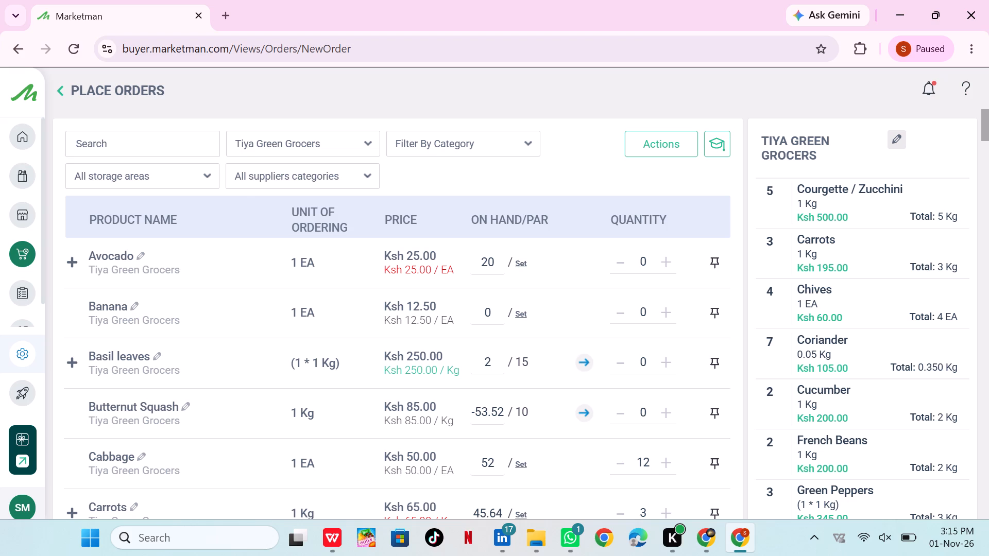
type("pe")
type("el")
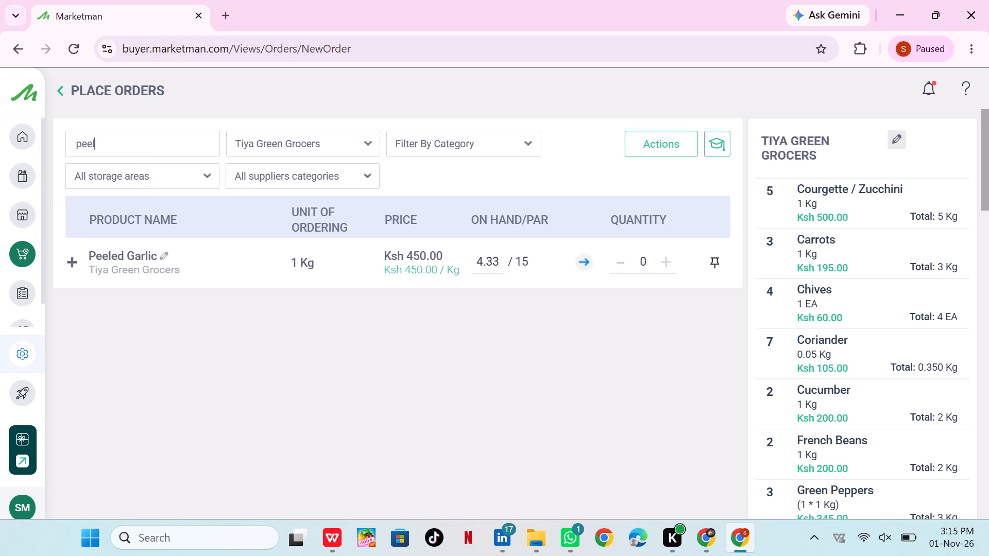
triple_click(668, 263)
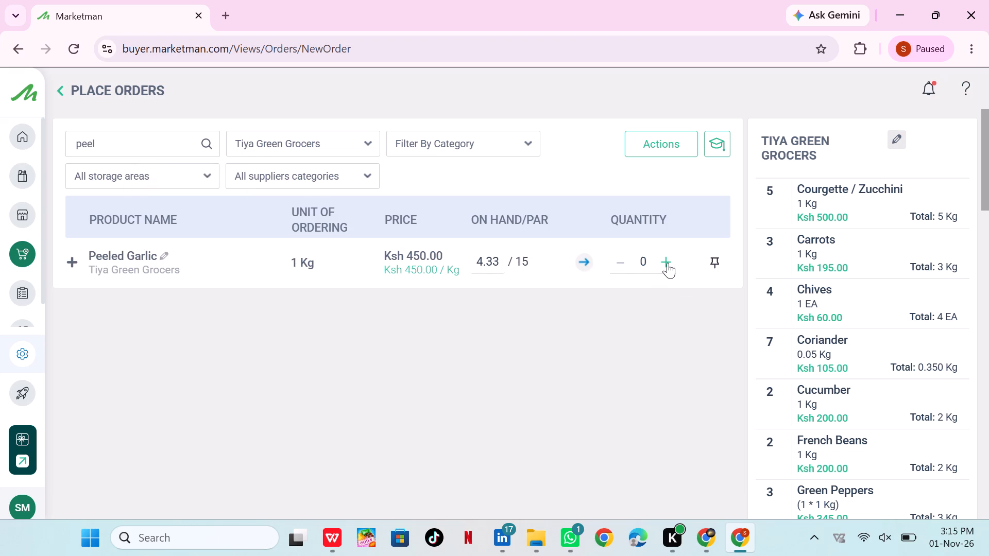
left_click(668, 263)
Search for "local l" and add 5 of the 1 Kg Local Lemons to the order.
left_click(115, 152)
key("BackSpace")
key("BackSpace")
key("BackSpace")
key("BackSpace")
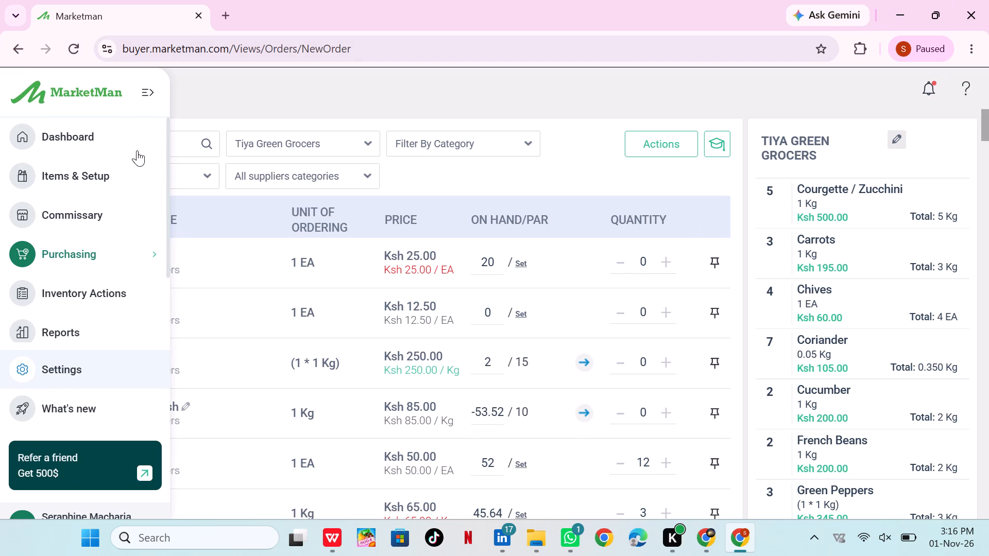
left_click(178, 145)
type("local l")
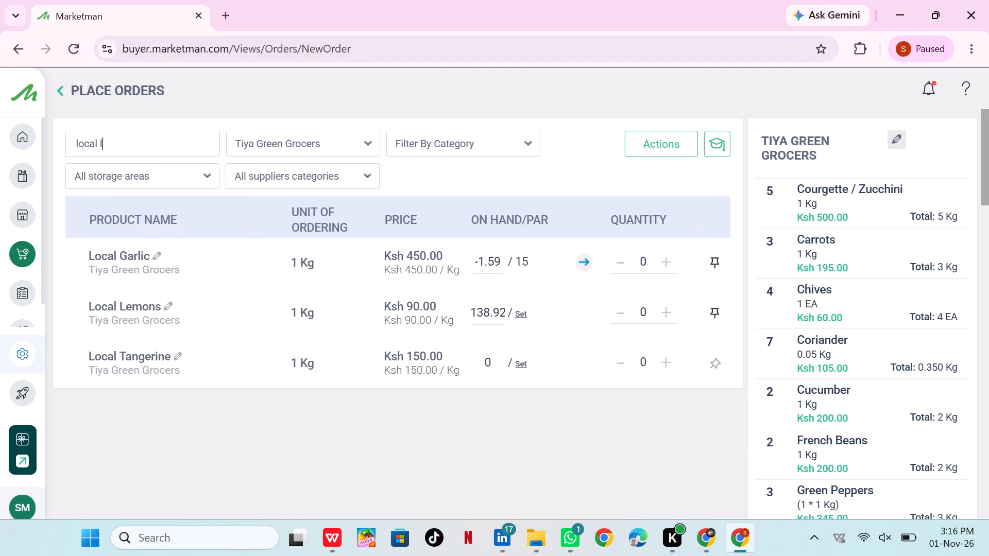
double_click(661, 258)
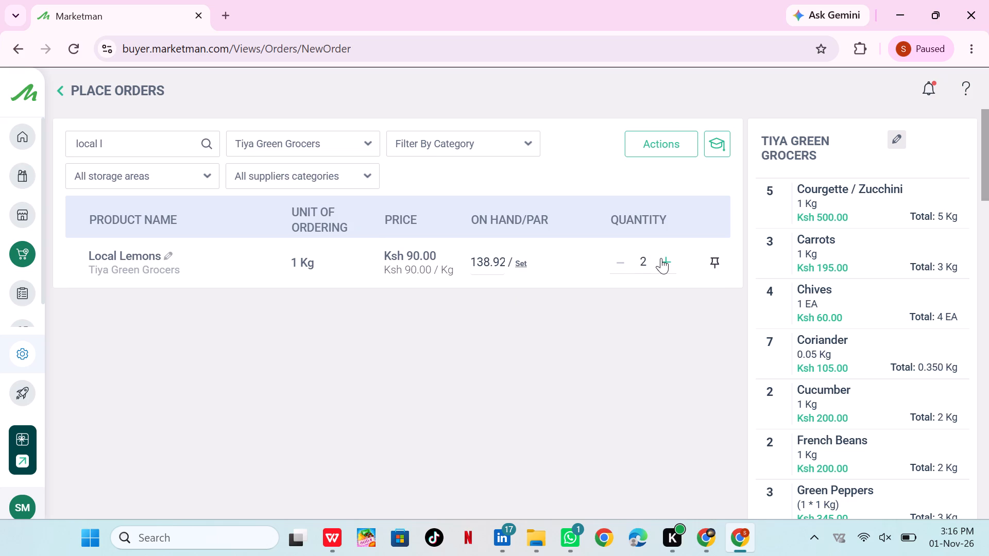
double_click(661, 258)
left_click(661, 258)
Clear the product search and review the items and quantities in the Tiya Green Grocers order summary.
left_click(149, 142)
key("BackSpace")
key("BackSpace")
key("BackSpace")
key("BackSpace")
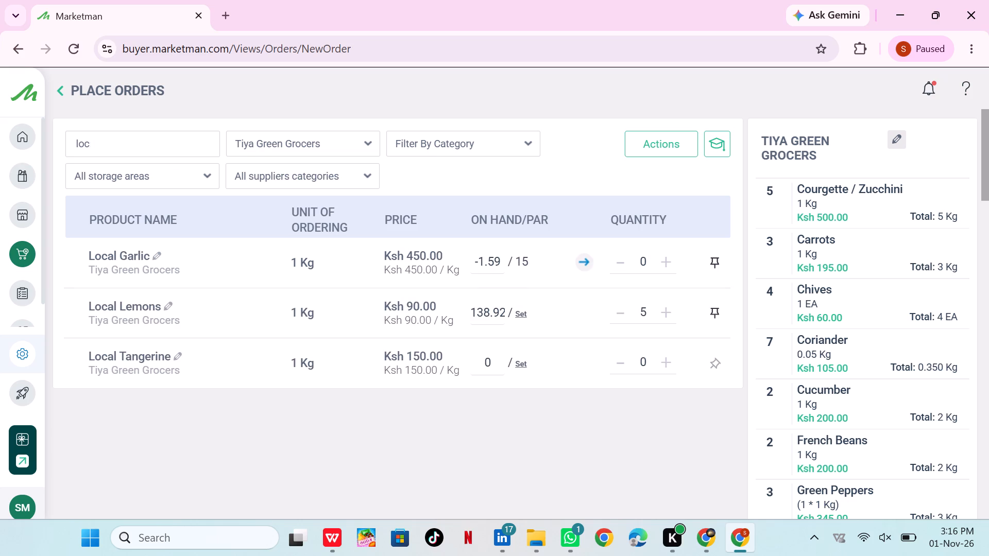
key("BackSpace")
key("BackSpace")
key("BackSpace")
scroll(939, 312, "down", 3)
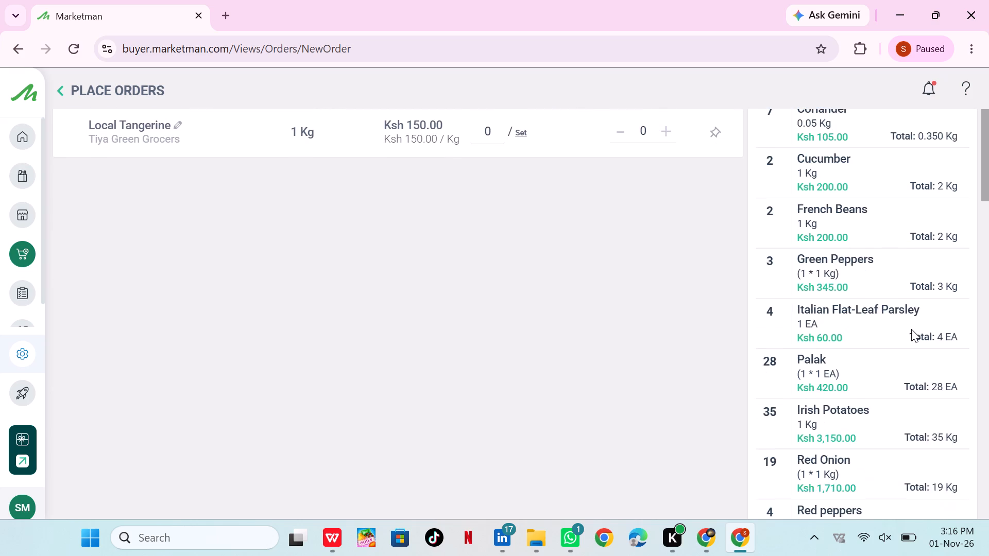
scroll(923, 336, "down", 2)
scroll(953, 392, "down", 5)
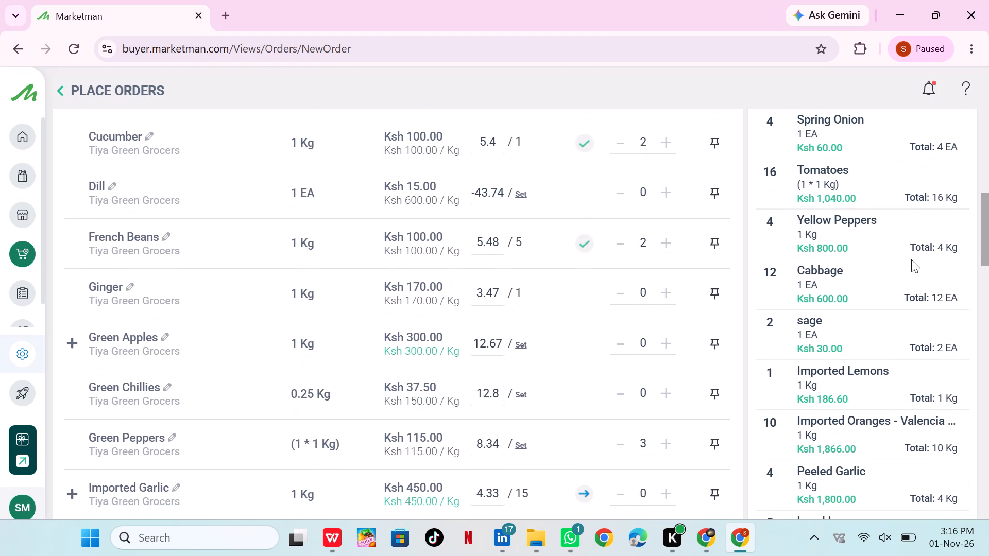
scroll(911, 259, "up", 1)
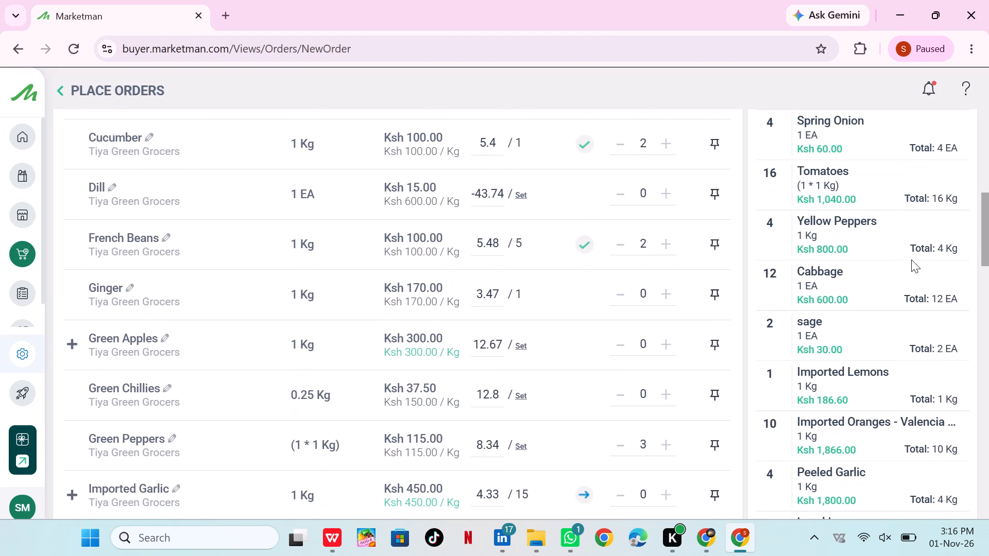
scroll(662, 302, "up", 3)
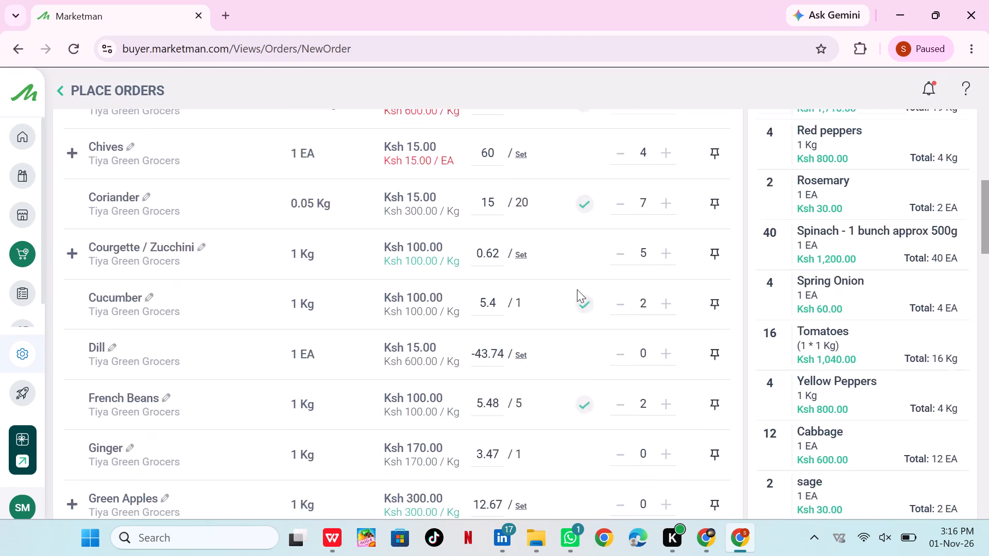
scroll(326, 257, "up", 3)
scroll(210, 224, "up", 5)
scroll(206, 222, "down", 2)
scroll(205, 221, "up", 4)
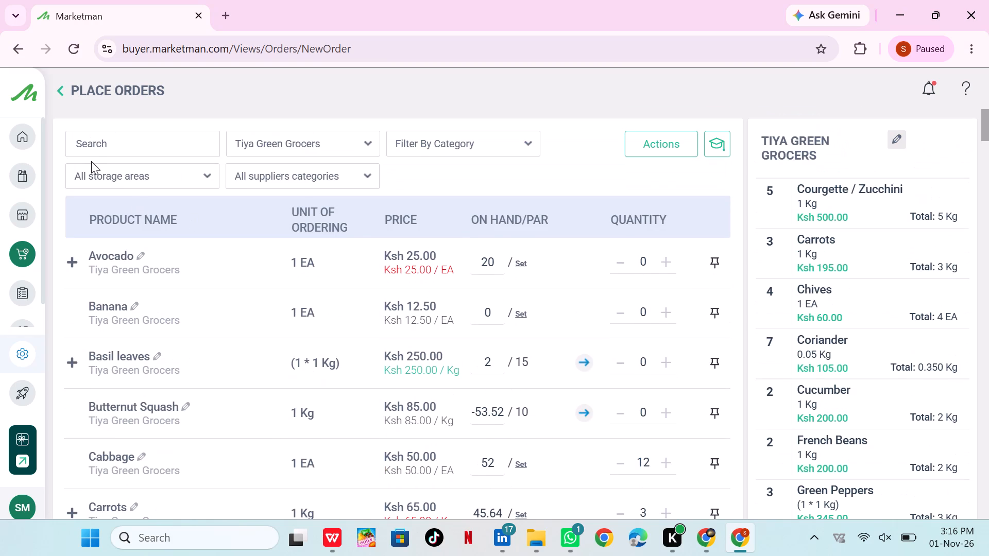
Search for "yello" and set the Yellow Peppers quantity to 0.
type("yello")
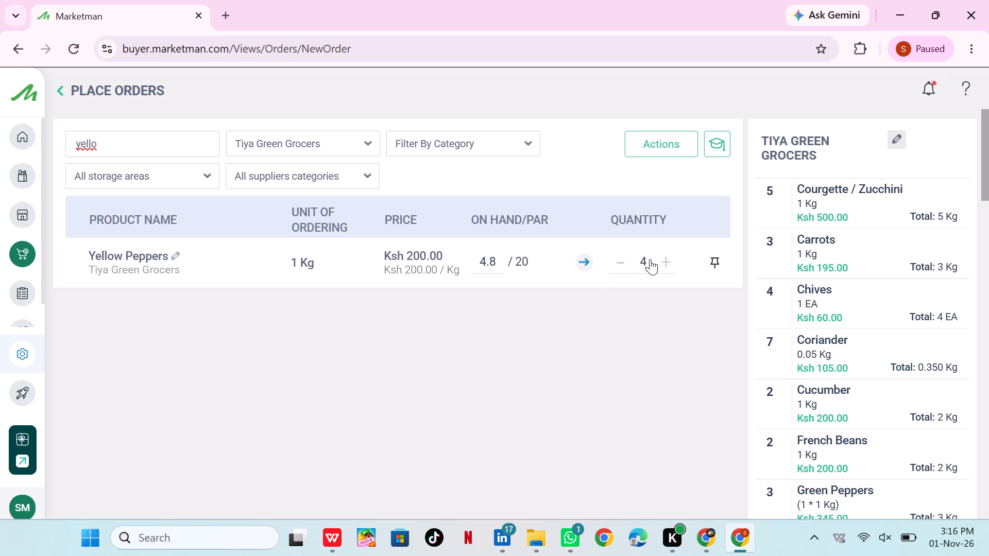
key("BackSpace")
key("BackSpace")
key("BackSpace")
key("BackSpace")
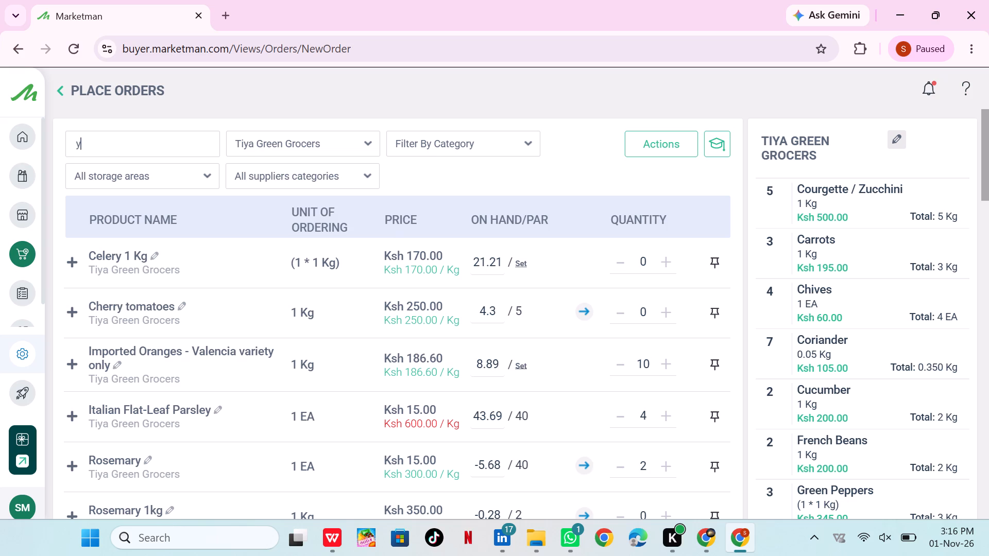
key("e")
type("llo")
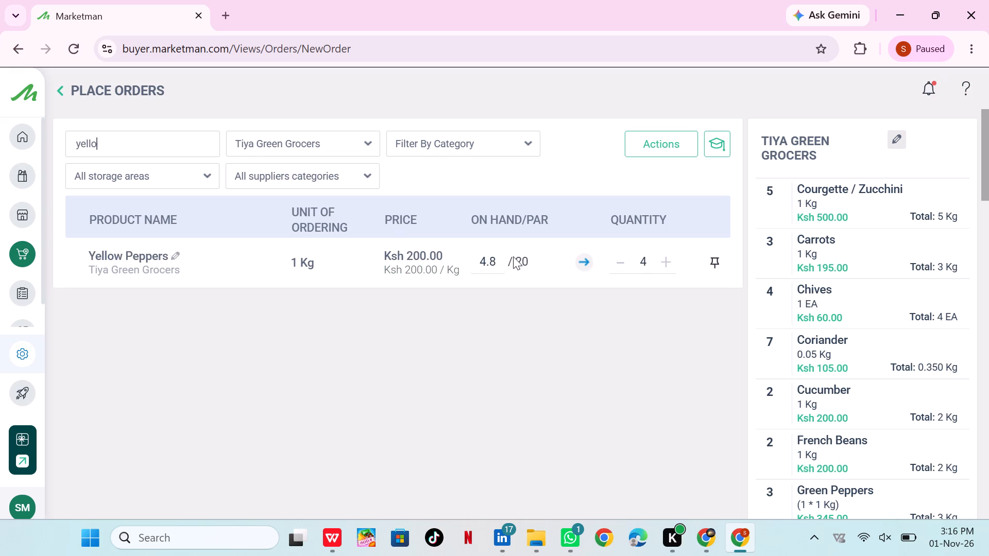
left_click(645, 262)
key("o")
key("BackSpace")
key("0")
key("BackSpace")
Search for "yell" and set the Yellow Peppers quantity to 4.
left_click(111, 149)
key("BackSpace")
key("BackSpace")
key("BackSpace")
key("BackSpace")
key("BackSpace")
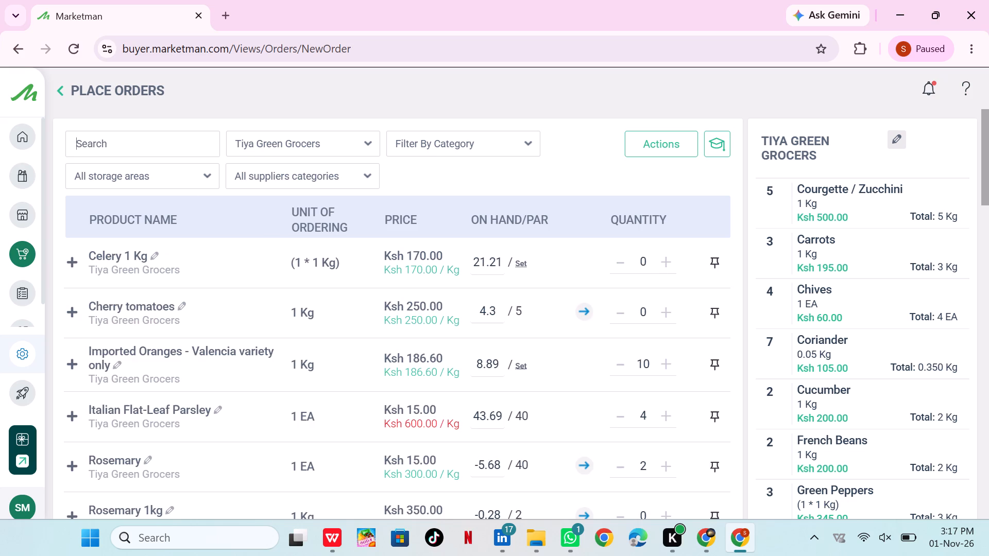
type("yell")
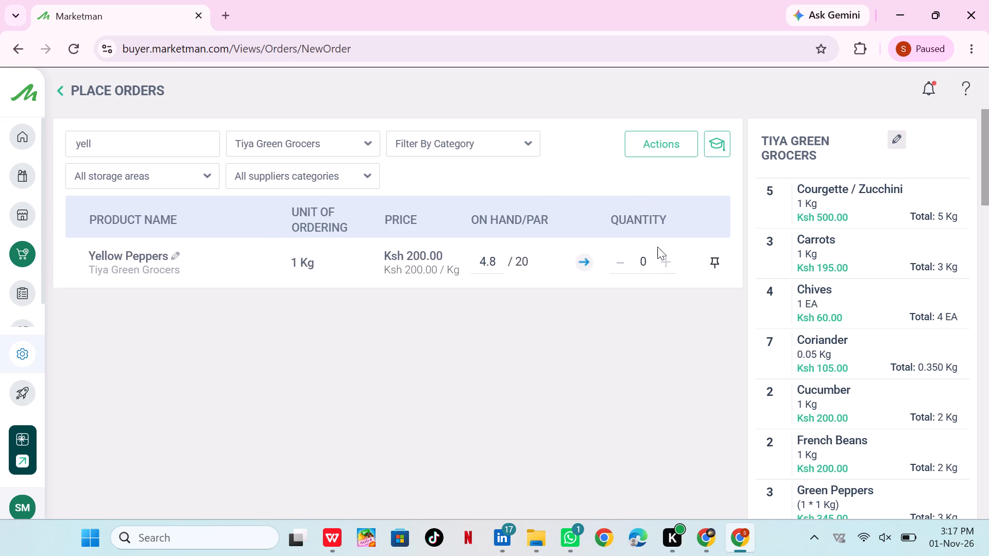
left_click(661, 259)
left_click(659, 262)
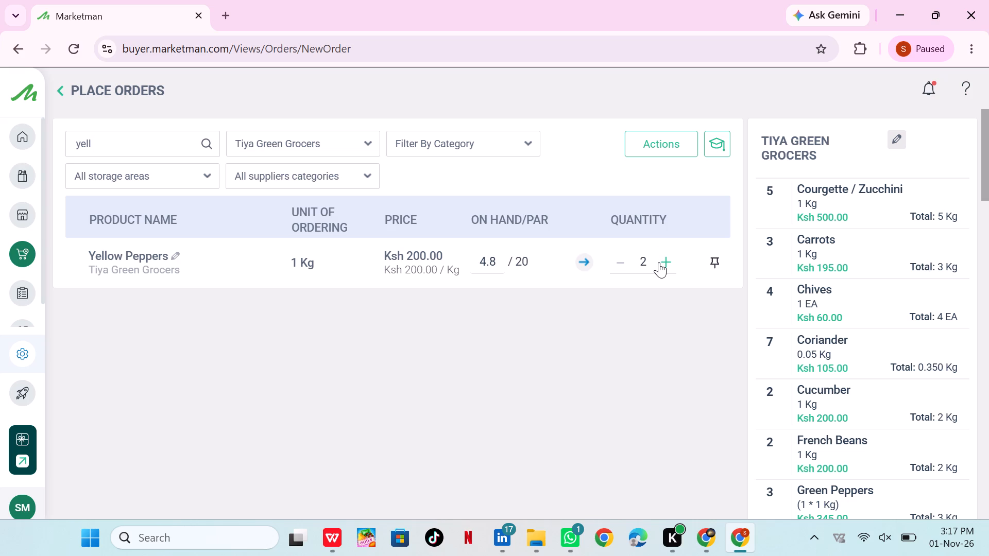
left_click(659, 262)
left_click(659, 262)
Clear the product search to list all Tiya Green Grocers products.
left_click(135, 153)
key("BackSpace")
key("BackSpace")
key("BackSpace")
key("BackSpace")
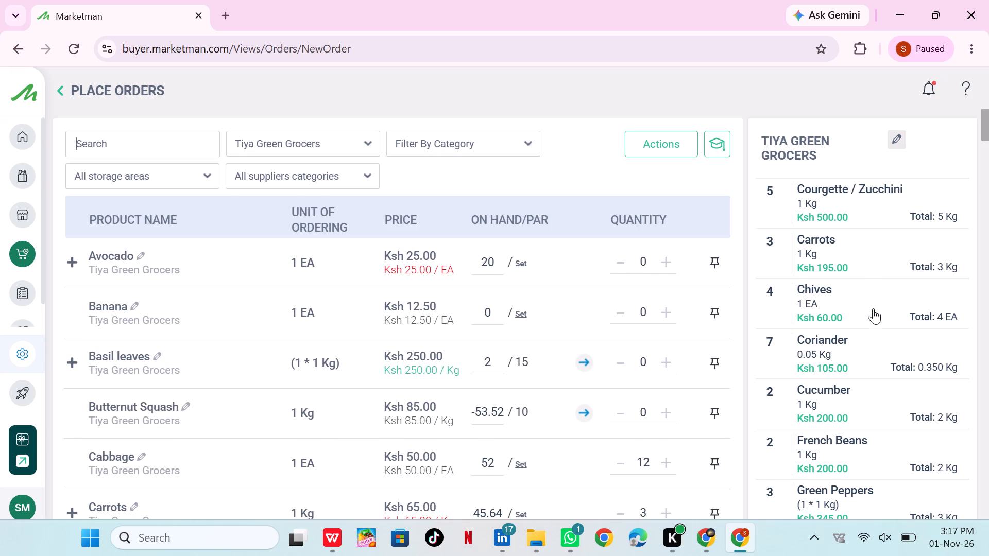
Review the items, quantities and delivery date in the Tiya Green Grocers order summary.
scroll(872, 315, "down", 1)
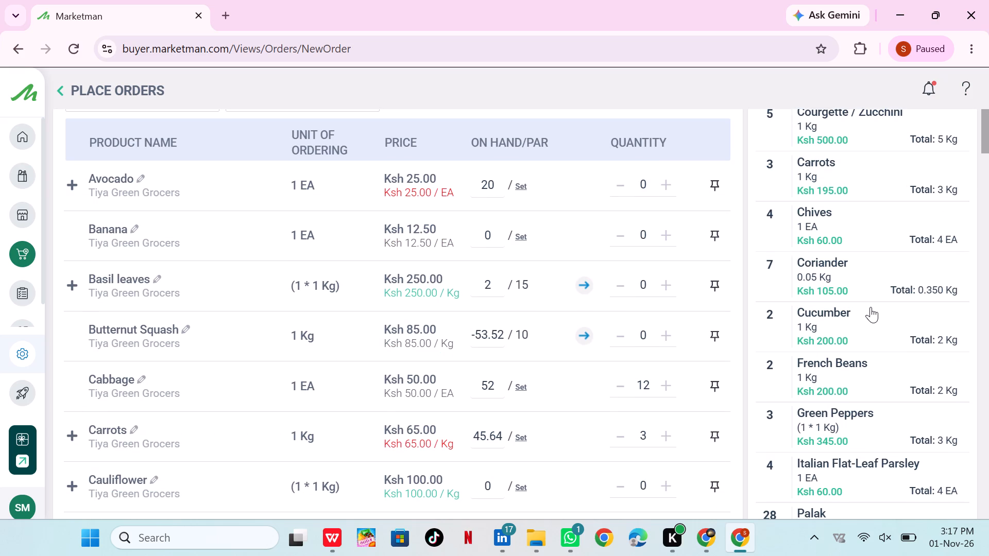
scroll(871, 307, "down", 1)
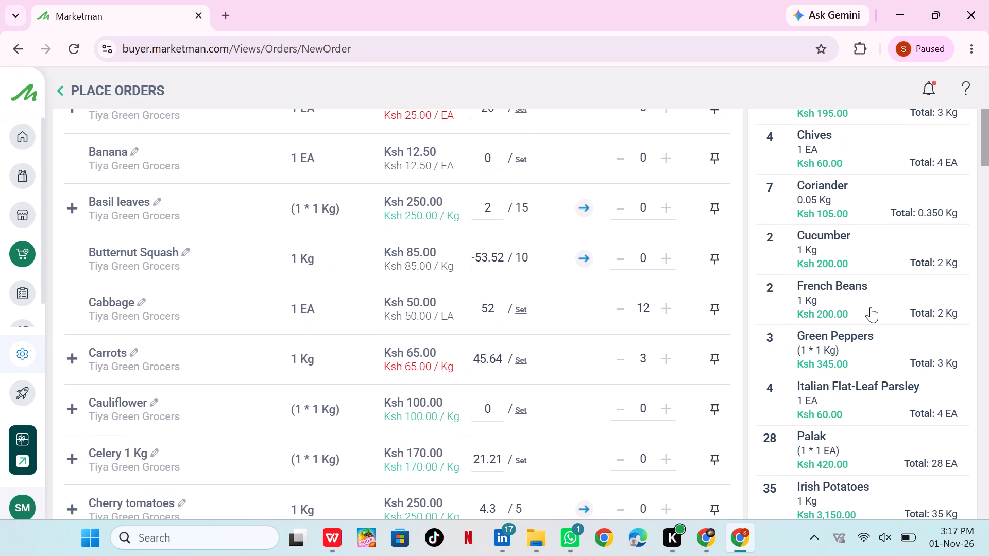
scroll(871, 307, "down", 2)
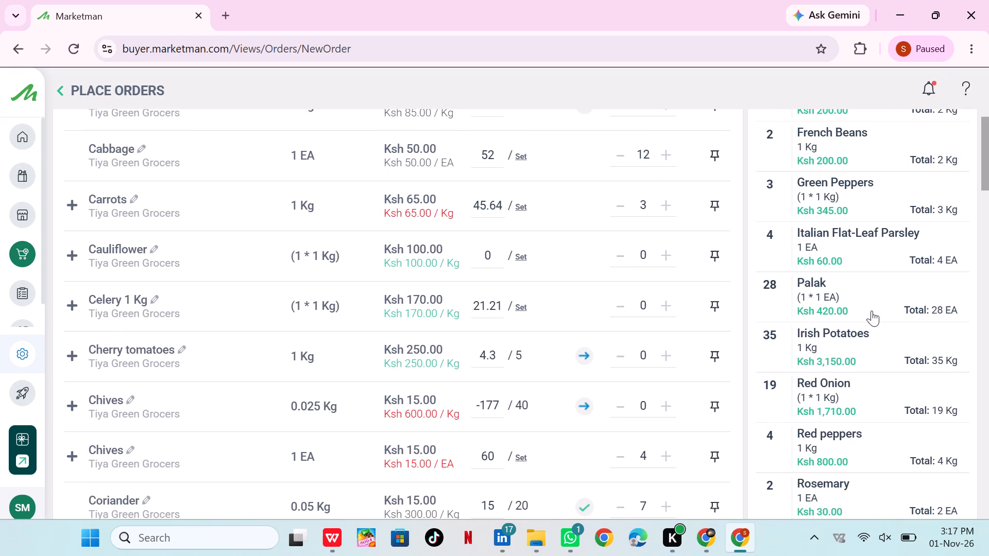
scroll(872, 311, "down", 2)
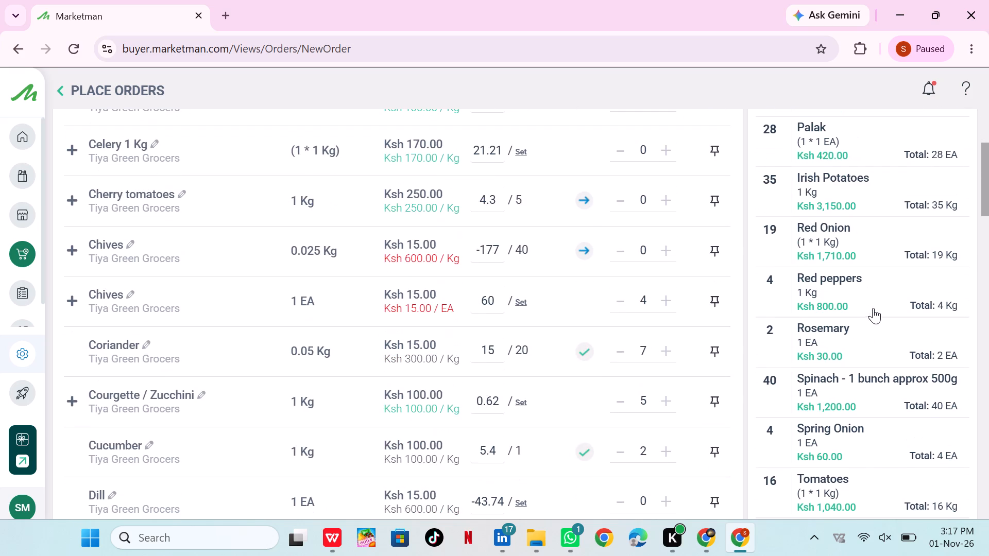
scroll(873, 308, "down", 3)
scroll(873, 308, "up", 1)
scroll(873, 308, "down", 1)
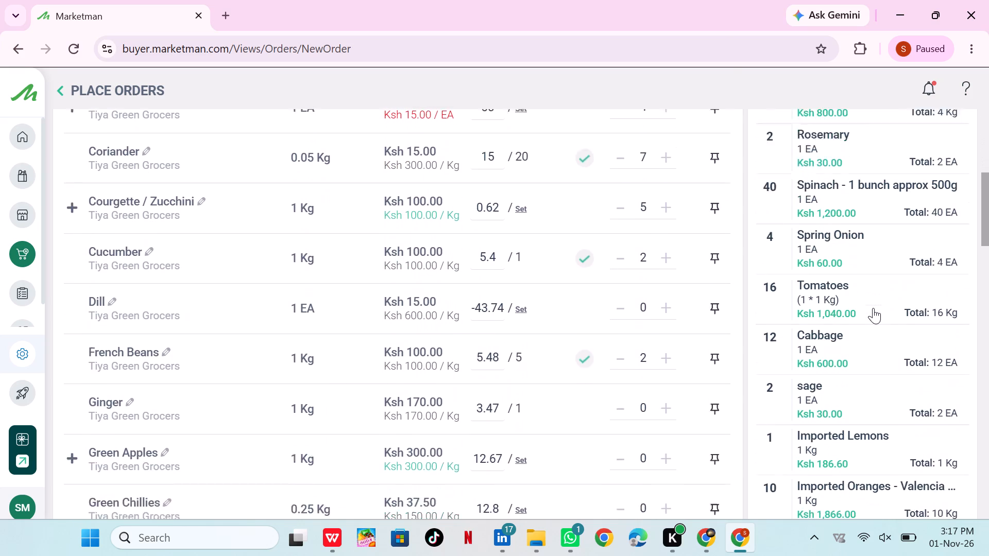
scroll(873, 308, "down", 4)
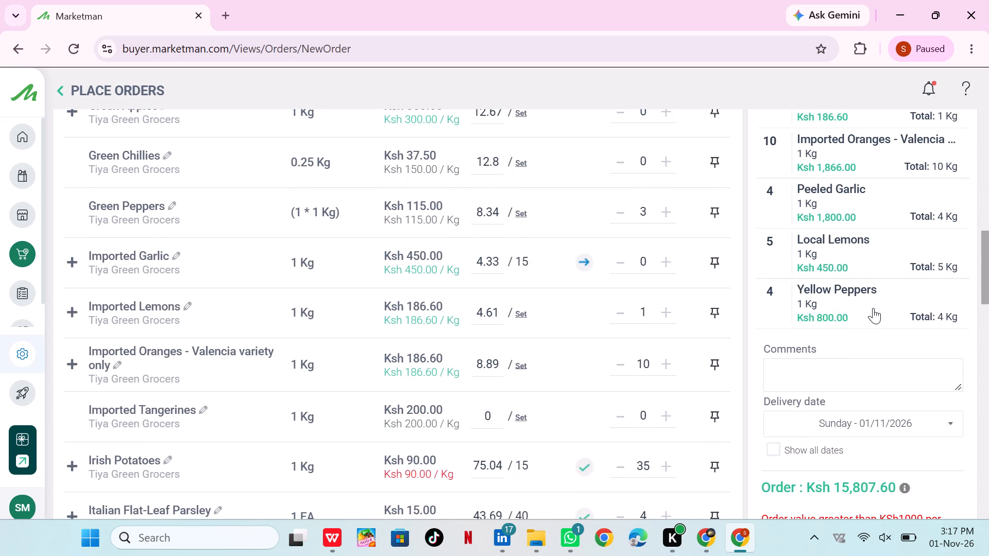
scroll(873, 308, "down", 1)
scroll(873, 308, "up", 2)
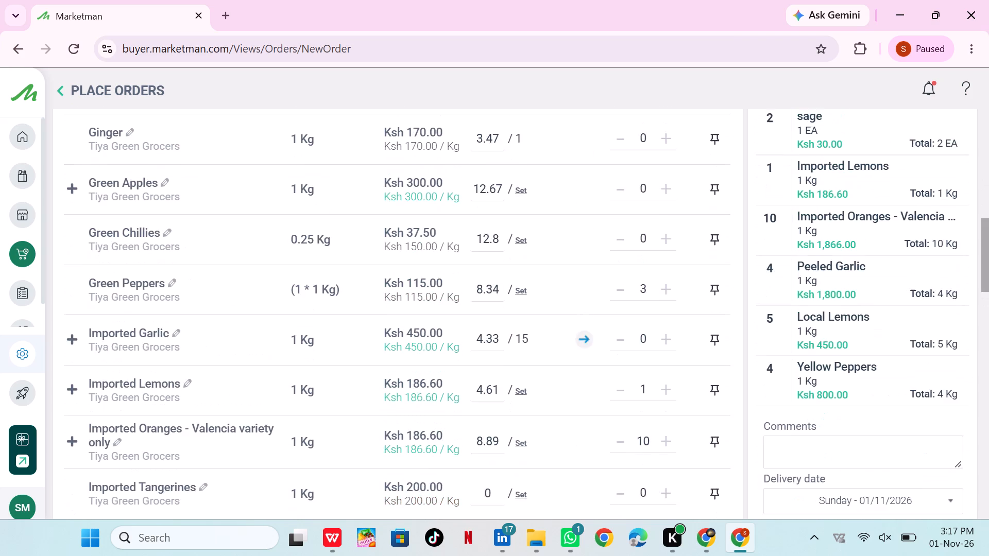
scroll(873, 308, "up", 8)
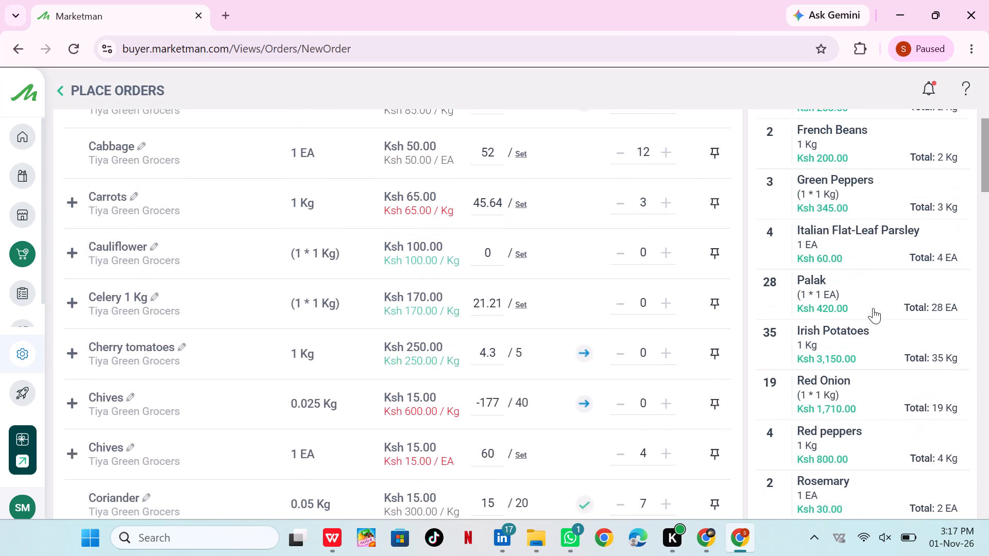
scroll(873, 308, "down", 12)
scroll(875, 319, "up", 4)
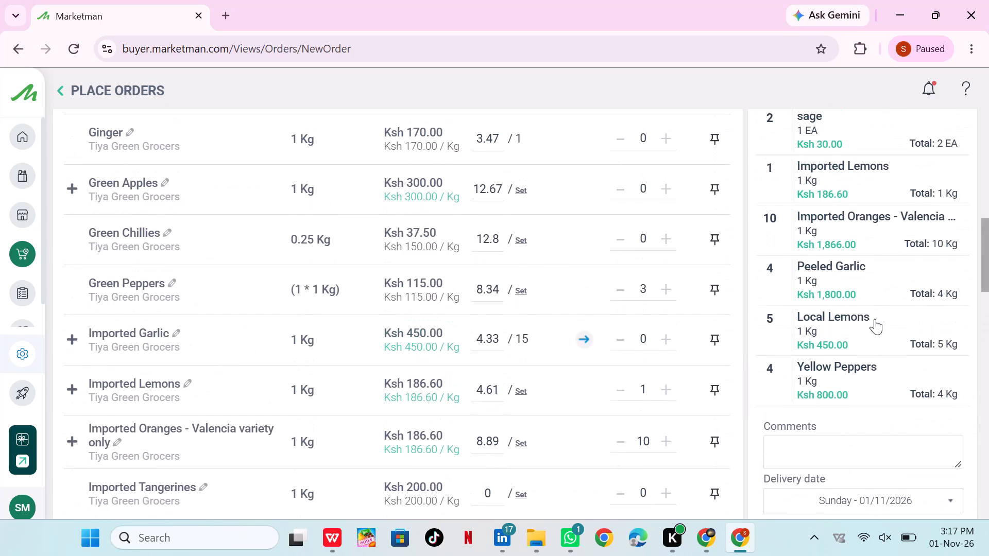
scroll(875, 319, "down", 7)
scroll(884, 261, "up", 2)
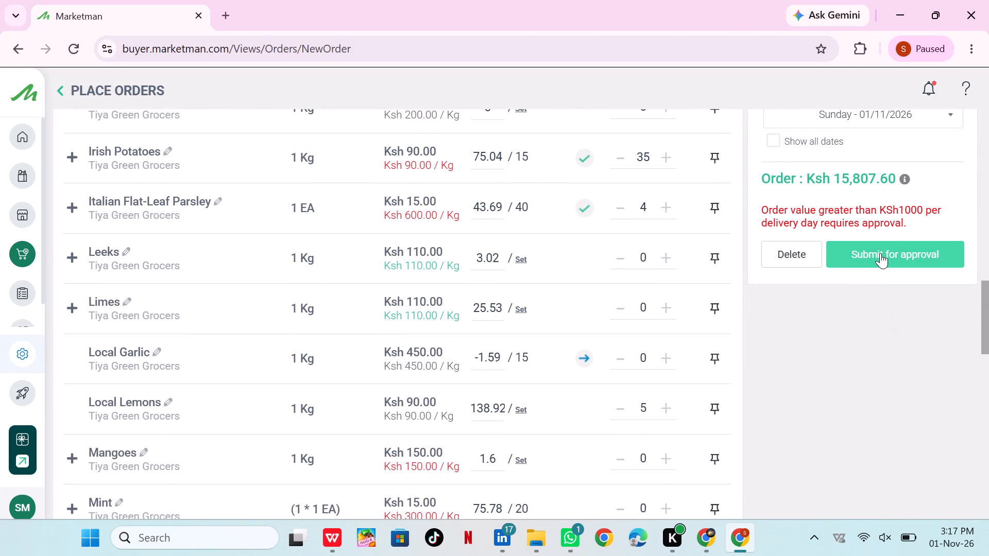
Submit the Tiya Green Grocers order for approval and dismiss the confirmation.
left_click(880, 253)
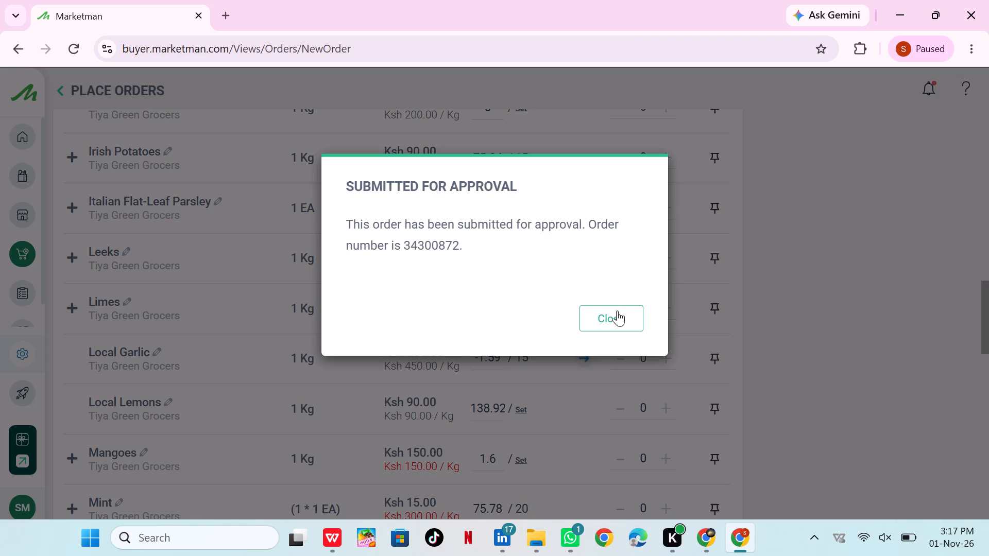
left_click(617, 310)
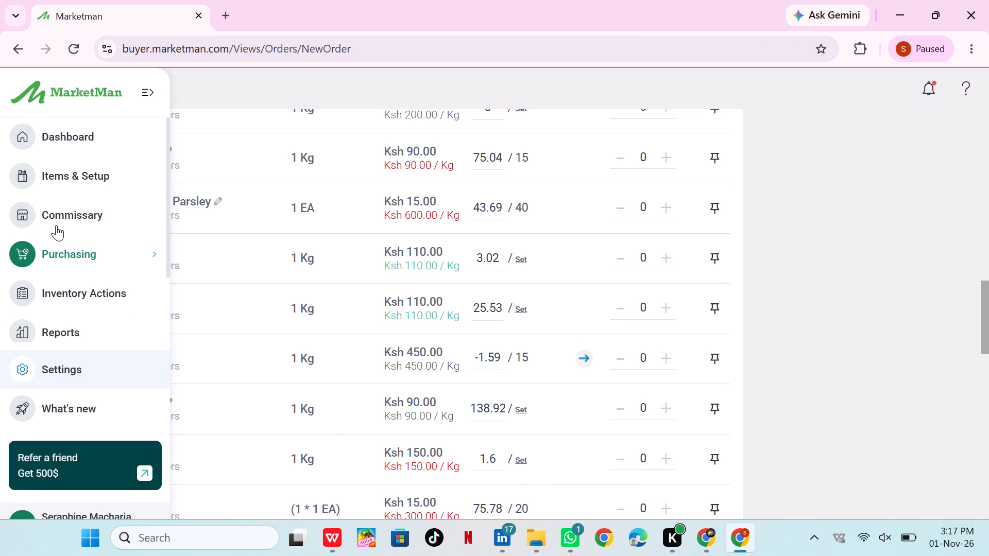
Open the commissary's list of incoming orders.
left_click(40, 215)
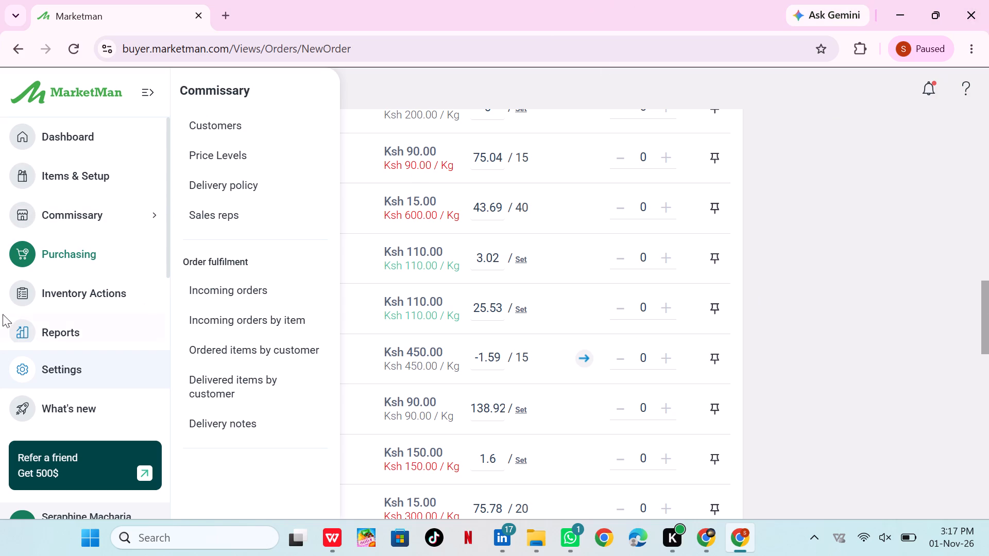
left_click(66, 213)
left_click(207, 288)
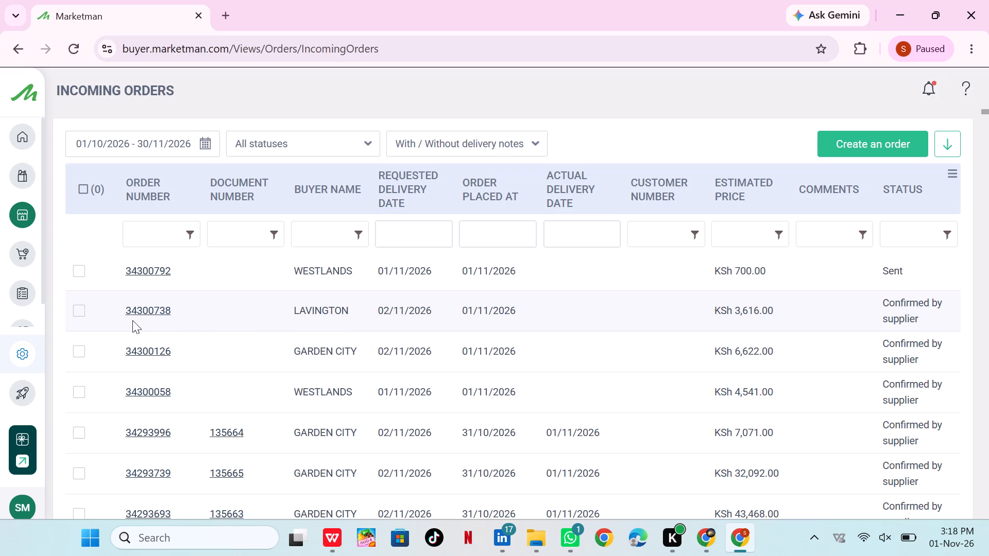
left_click(82, 316)
left_click(77, 351)
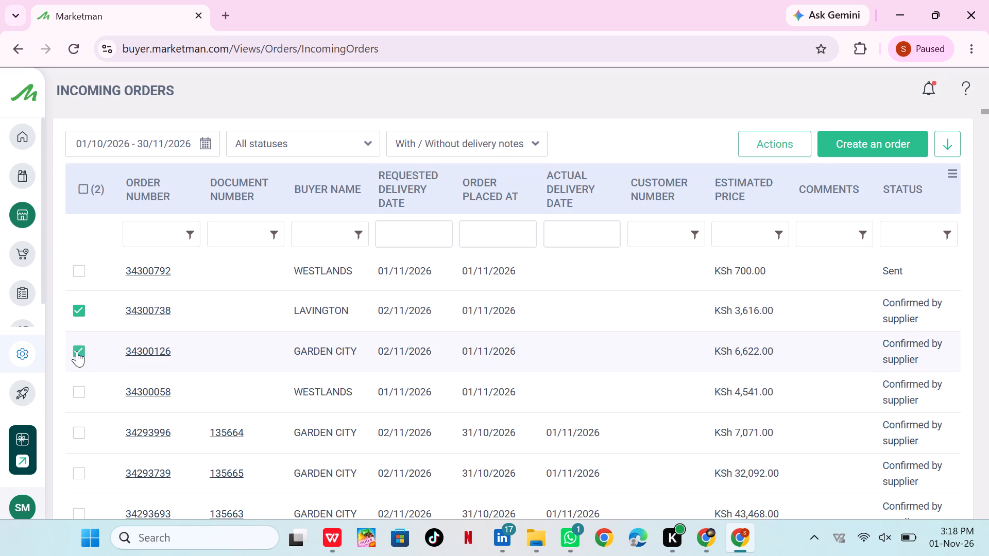
left_click(77, 392)
left_click(784, 149)
left_click(723, 182)
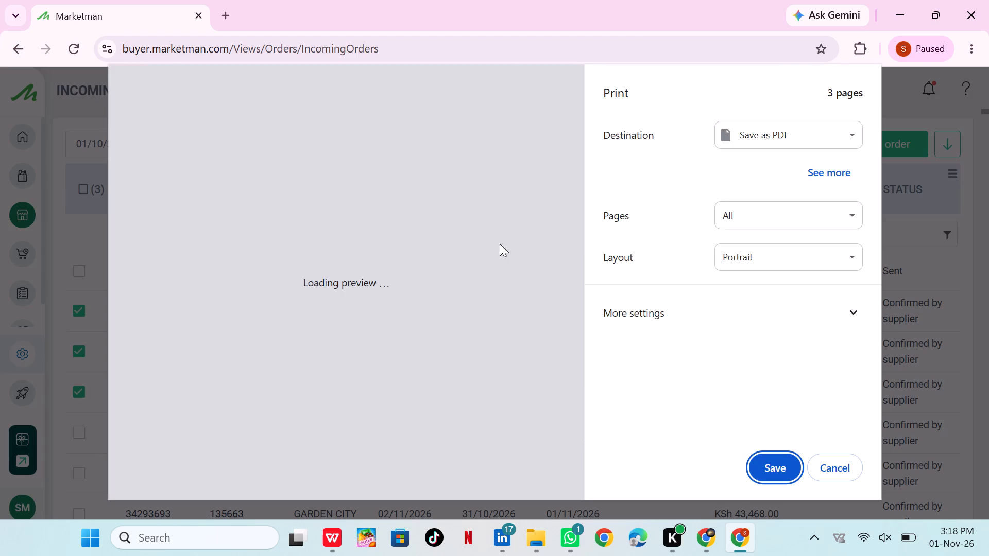
scroll(440, 266, "down", 7)
scroll(459, 282, "up", 1)
scroll(457, 293, "down", 5)
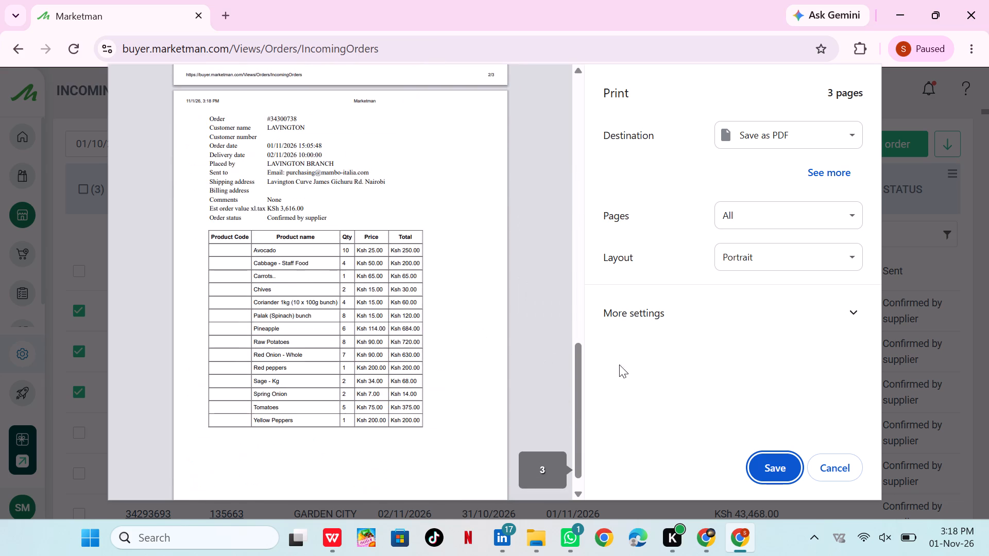
Save the printout of the three orders as a PDF named "ORDER TIYA" in Downloads.
left_click(773, 459)
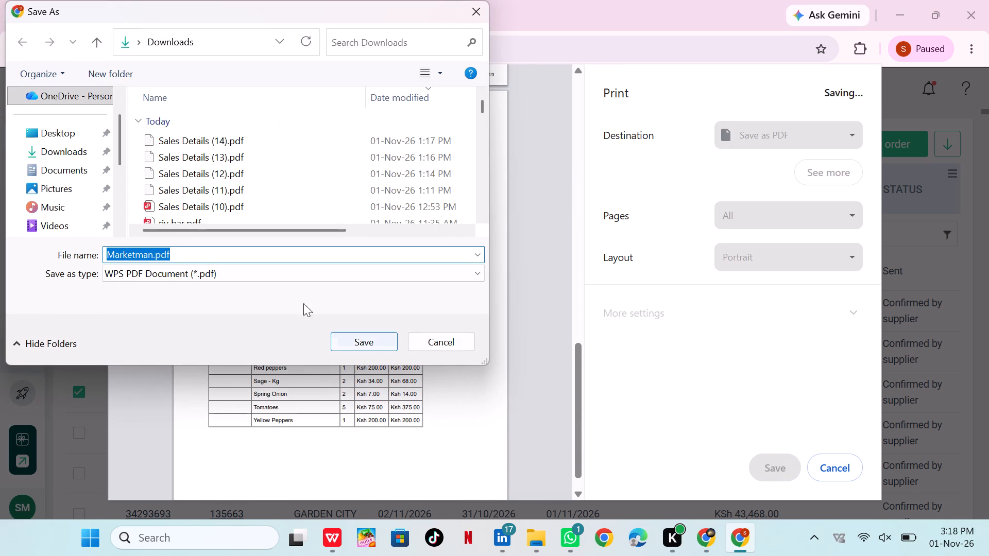
key("BackSpace")
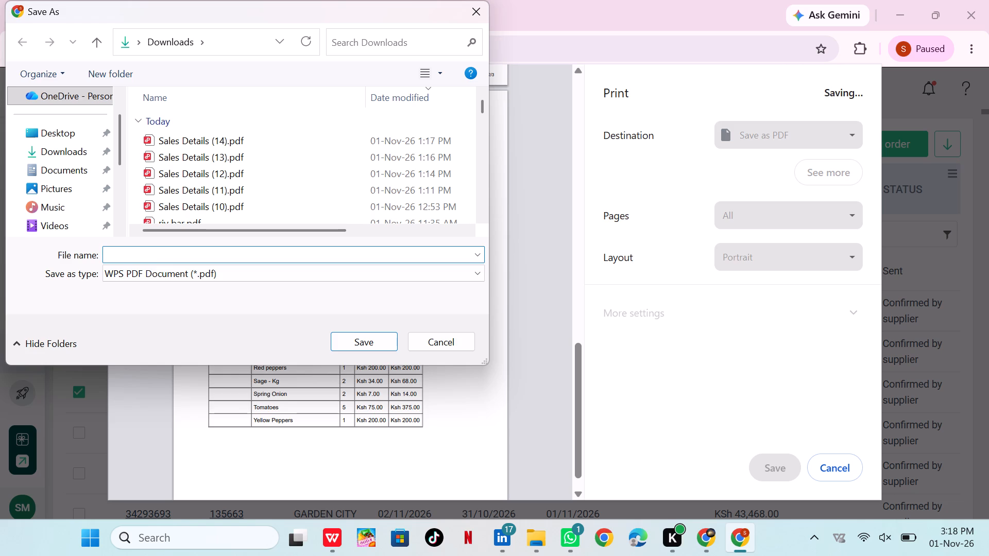
type("order tiya")
key("space")
key("BackSpace")
key("BackSpace")
key("BackSpace")
key("BackSpace")
key("BackSpace")
key("BackSpace")
key("BackSpace")
key("BackSpace")
key("BackSpace")
key("BackSpace")
key("BackSpace")
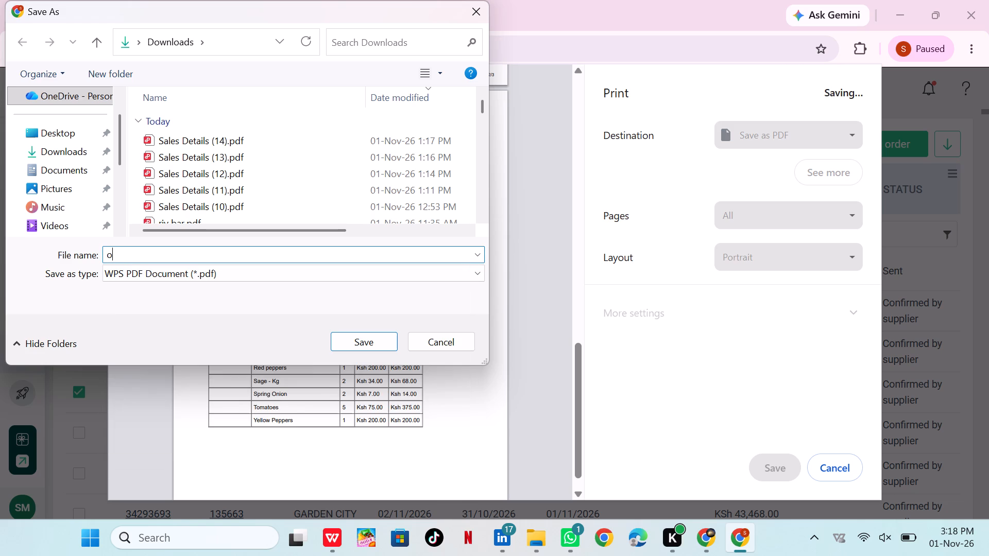
type("ORDER TIYA")
left_click(367, 344)
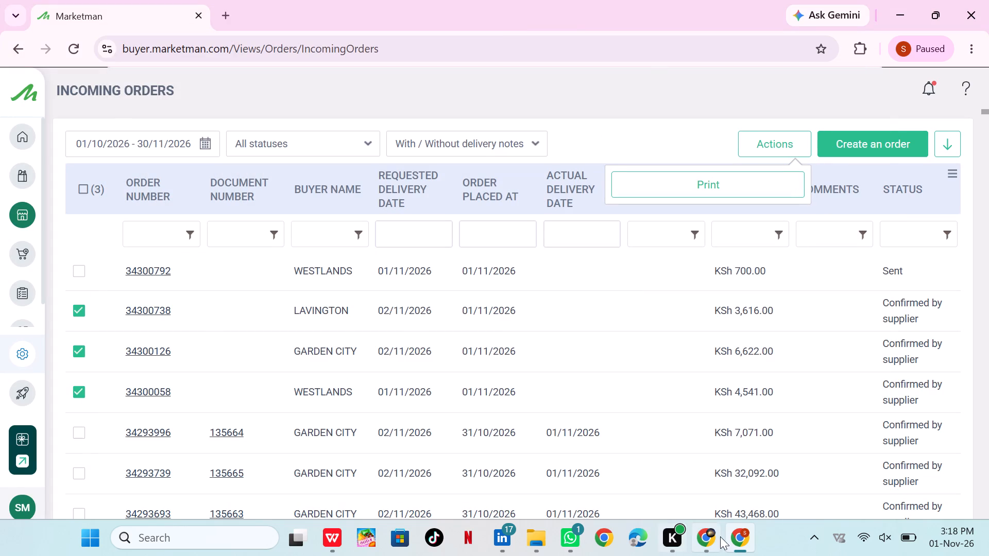
Switch to the Odoo Point of Sale window and bring up the choice of product views.
left_click(709, 540)
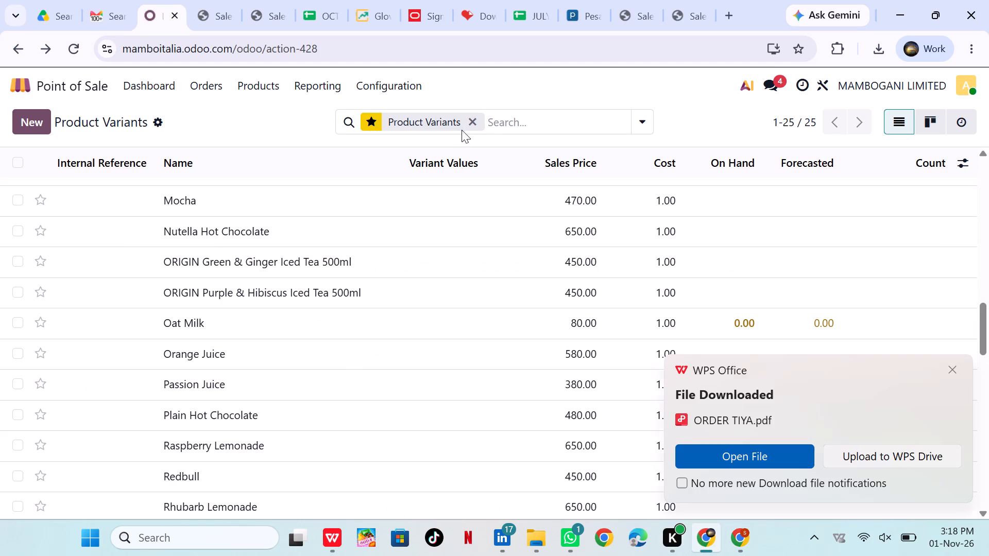
left_click(271, 91)
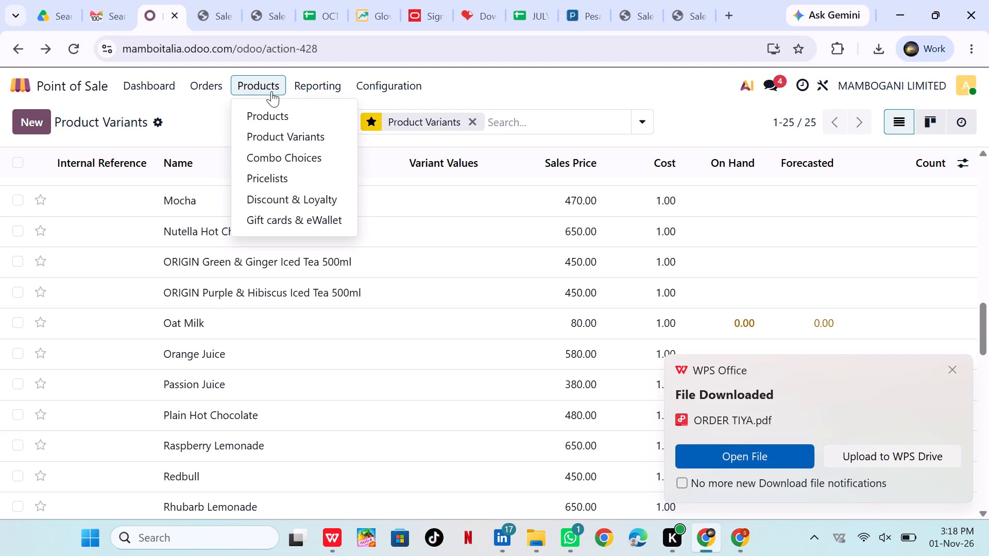